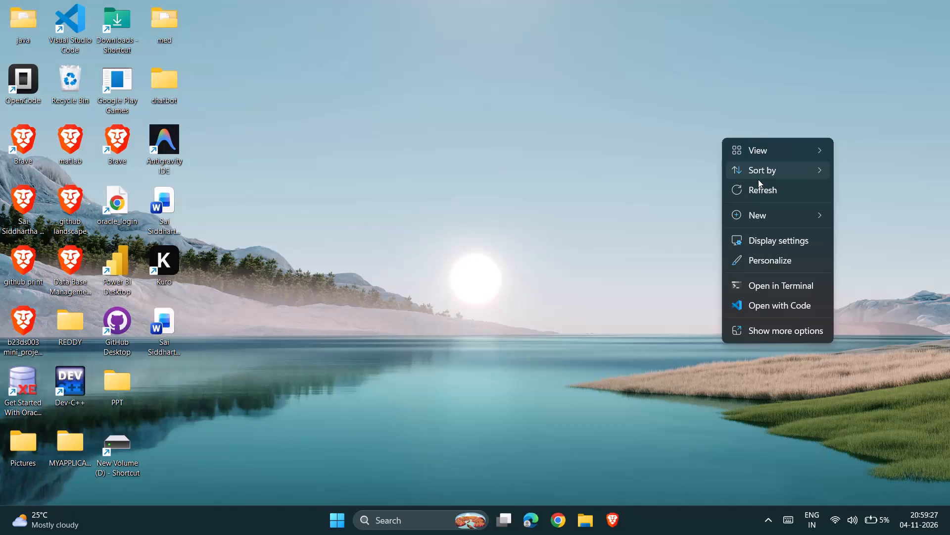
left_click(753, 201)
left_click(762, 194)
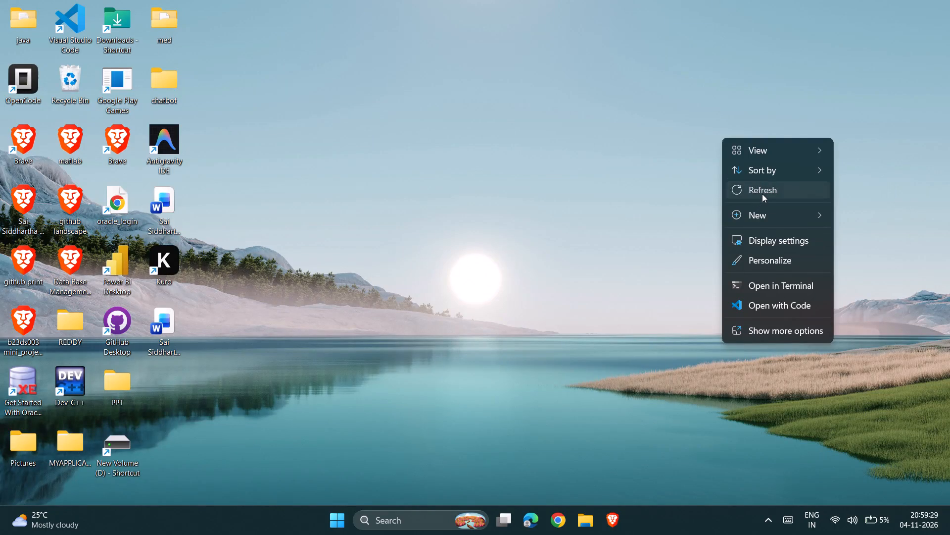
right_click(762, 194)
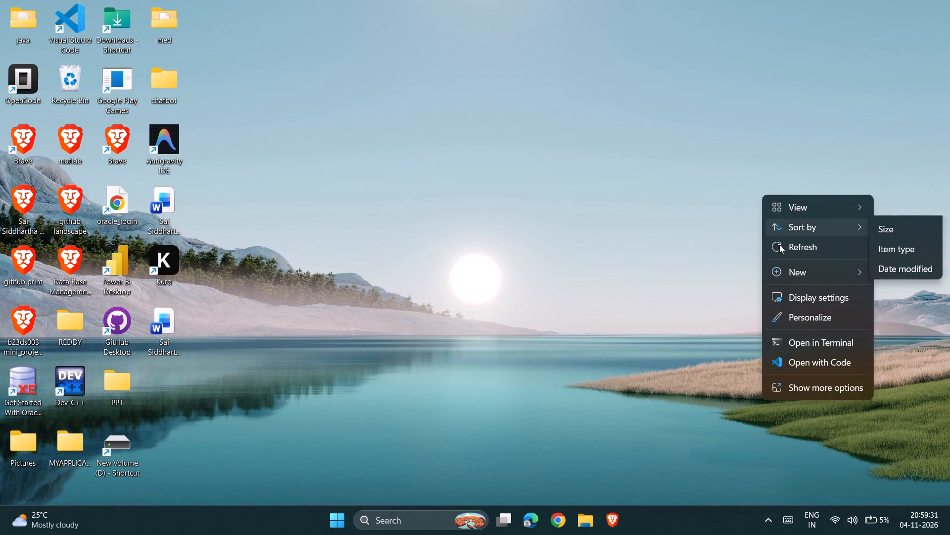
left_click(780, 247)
In File Explorer, go to the recent DenWide-Net_DMPEC_Presentation Batch-5 file's containing folder and open the presentation from there.
left_click(585, 524)
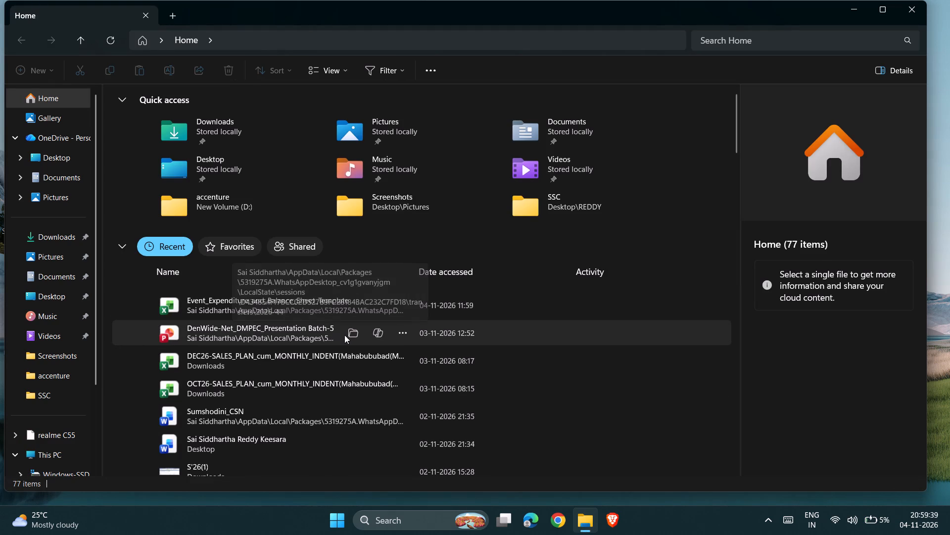
left_click(351, 335)
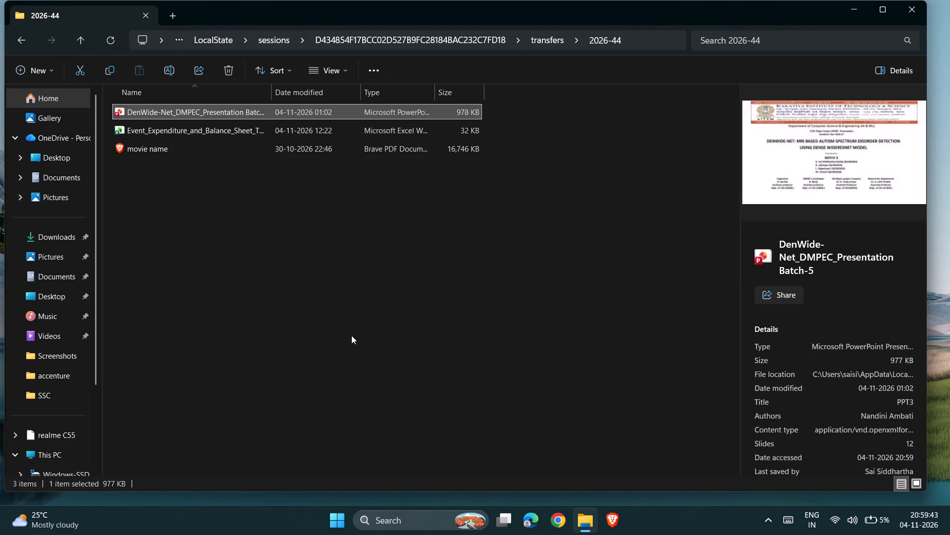
double_click(185, 109)
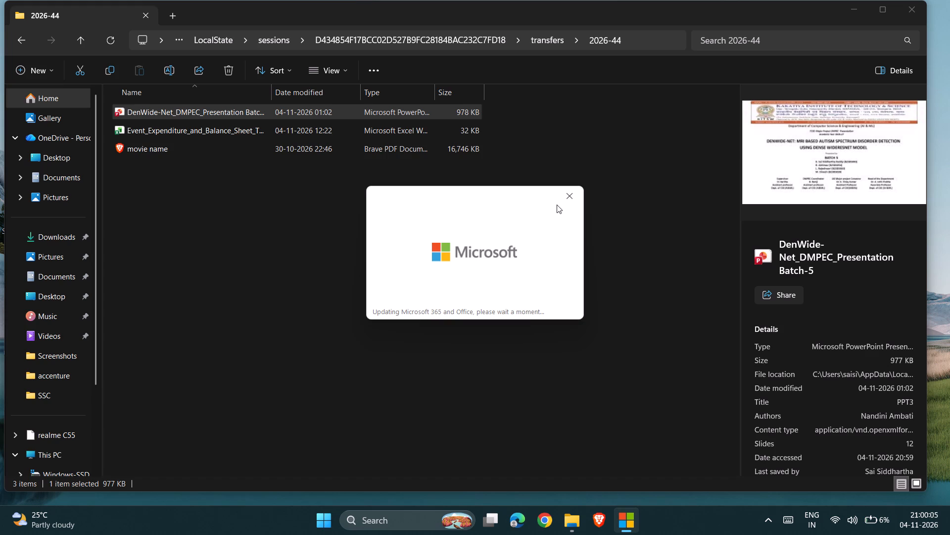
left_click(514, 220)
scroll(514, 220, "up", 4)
Dismiss the Office update window and try opening the DenWide-Net_DMPEC_Presentation Batch-5 file again from the 2026-44 folder.
left_click(568, 198)
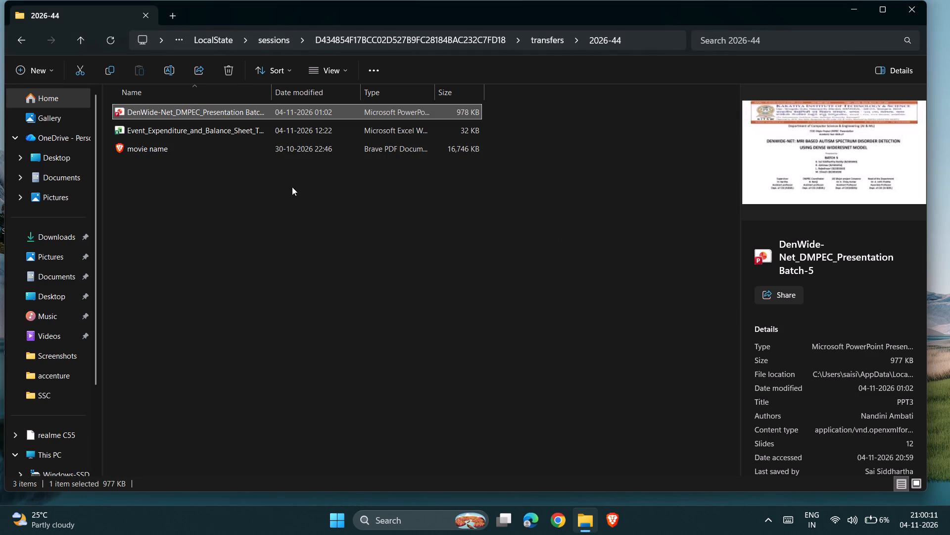
triple_click(202, 110)
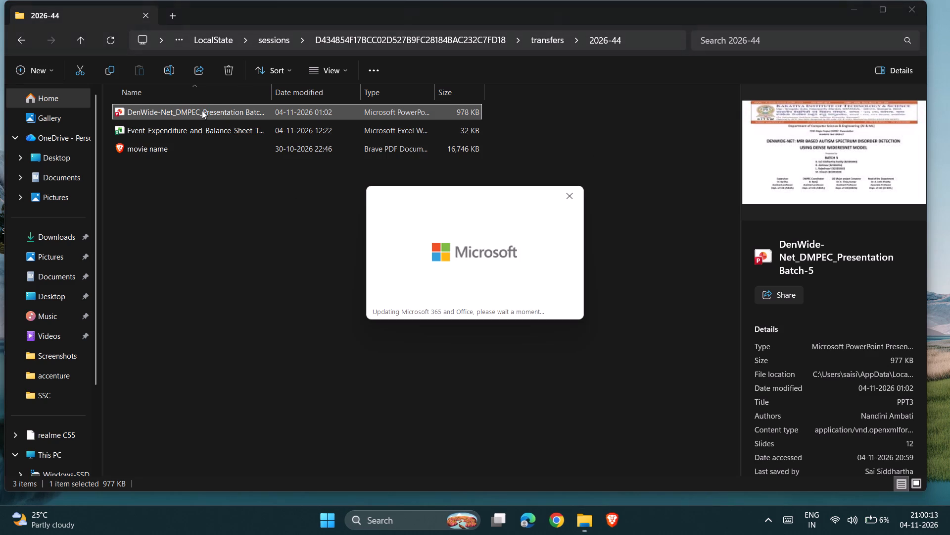
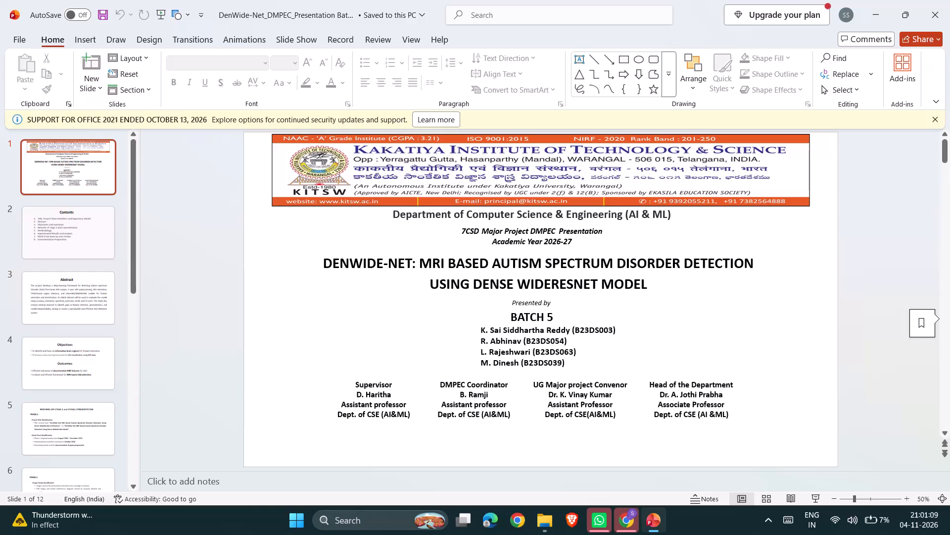
Go to the Contents slide and place the text cursor near the end of the numbered list's first item.
left_click(52, 225)
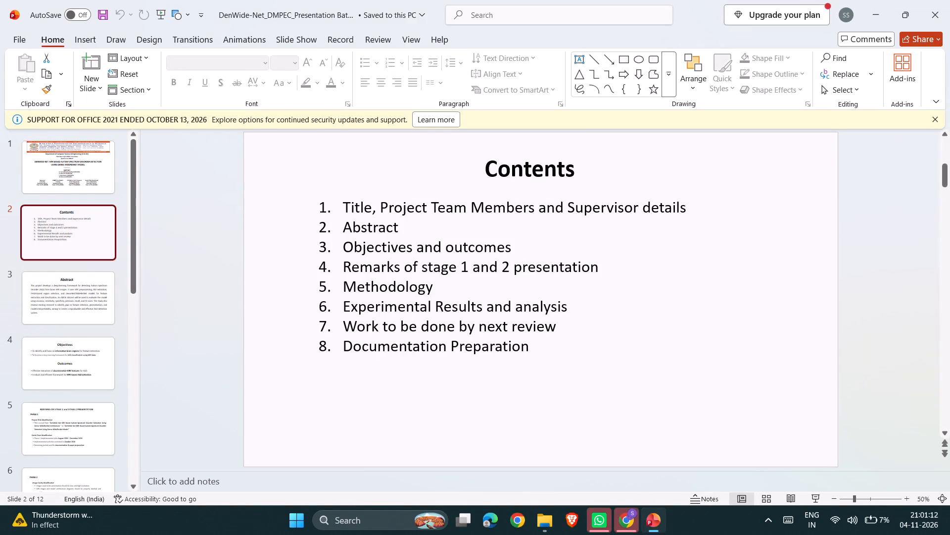
left_click(681, 207)
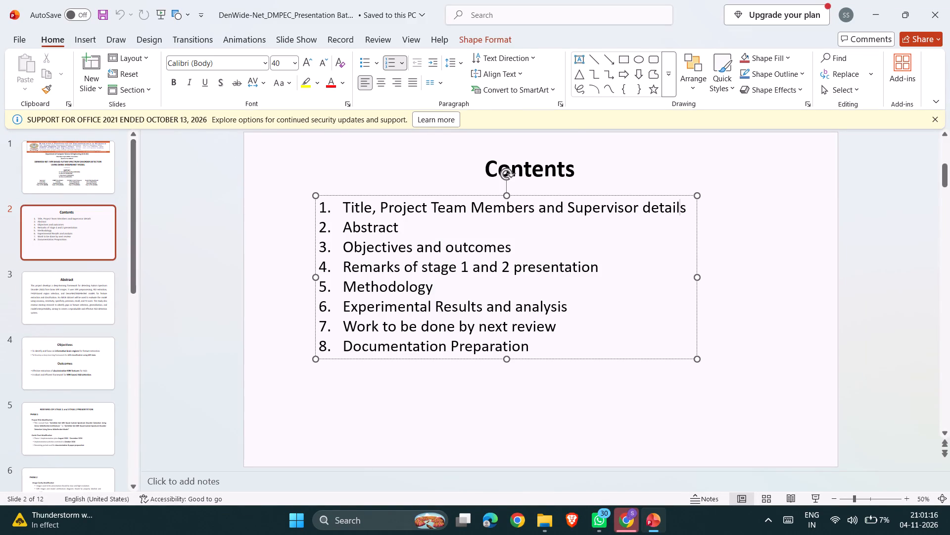
Delete the first list item, "Title, Project Team Members and Supervisor details", from the Contents slide.
key("Right")
key("BackSpace")
key("BackSpace")
key("BackSpace")
key("BackSpace")
key("BackSpace")
key("BackSpace")
key("BackSpace")
key("BackSpace")
key("BackSpace")
key("BackSpace")
key("BackSpace")
key("BackSpace")
key("BackSpace")
key("BackSpace")
key("BackSpace")
key("BackSpace")
key("BackSpace")
key("BackSpace")
key("BackSpace")
key("BackSpace")
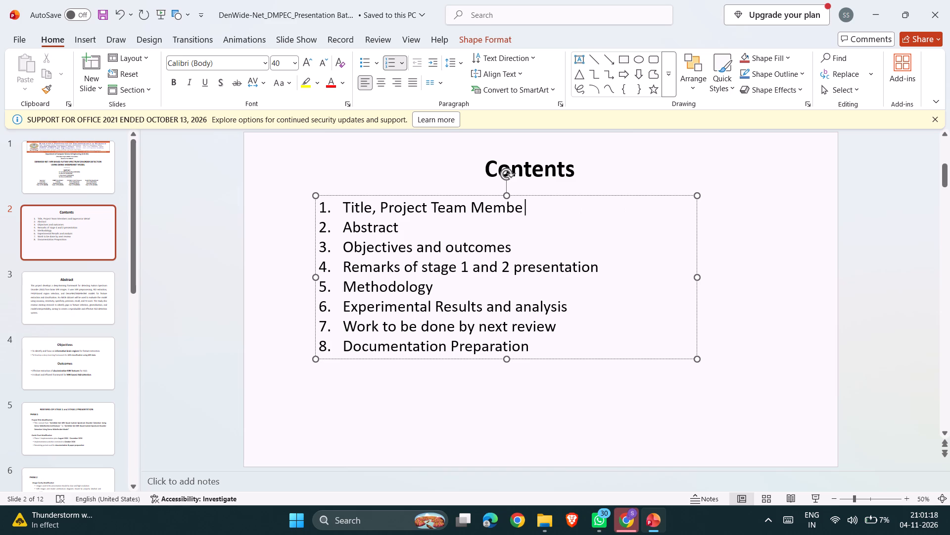
key("BackSpace")
key("BackSpace")
key("BackSpace")
key("BackSpace")
key("BackSpace")
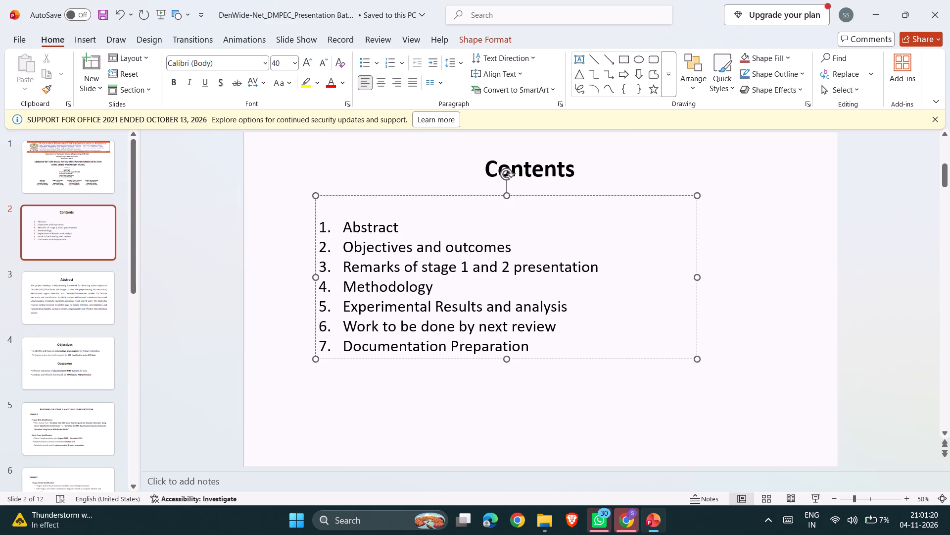
key("BackSpace")
key("BackSpace")
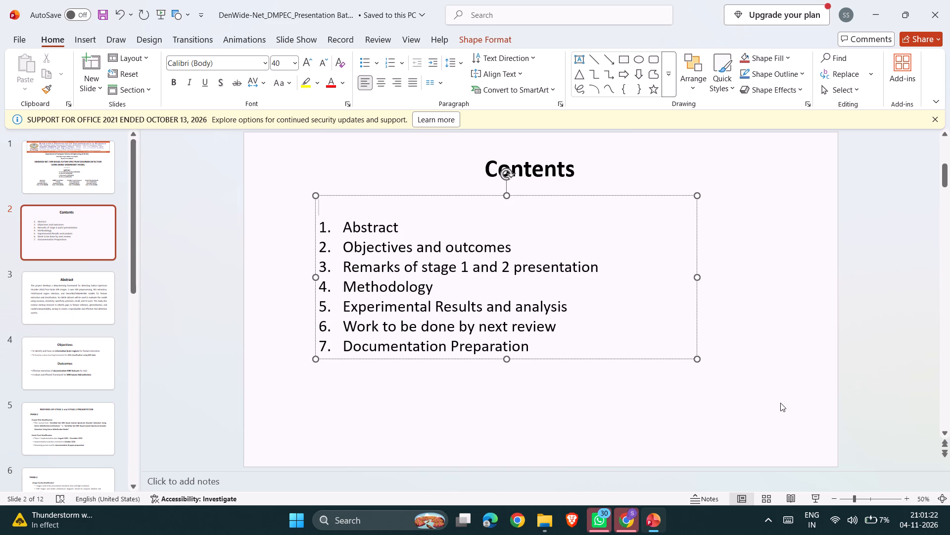
left_click(780, 403)
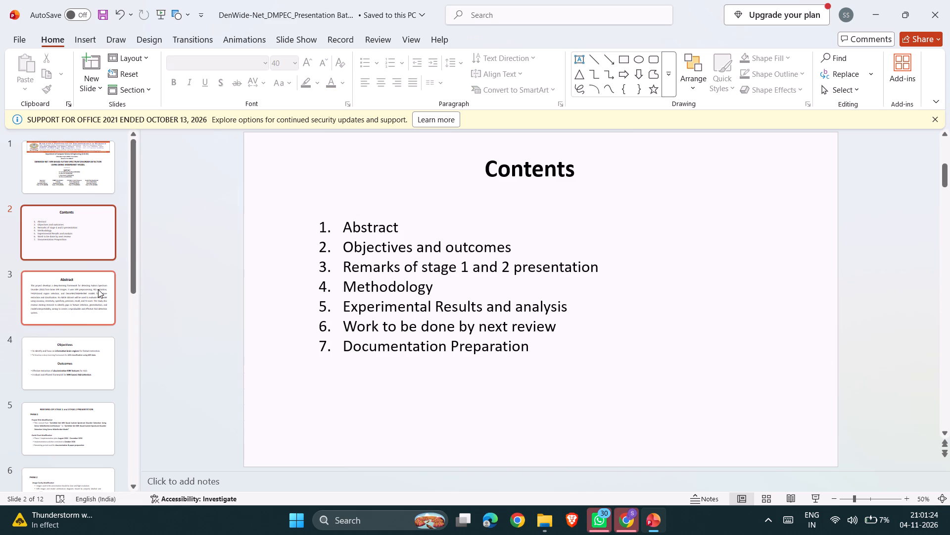
Review the slides one by one from Abstract through Objectives, the stage remarks and Methodology.
left_click(81, 314)
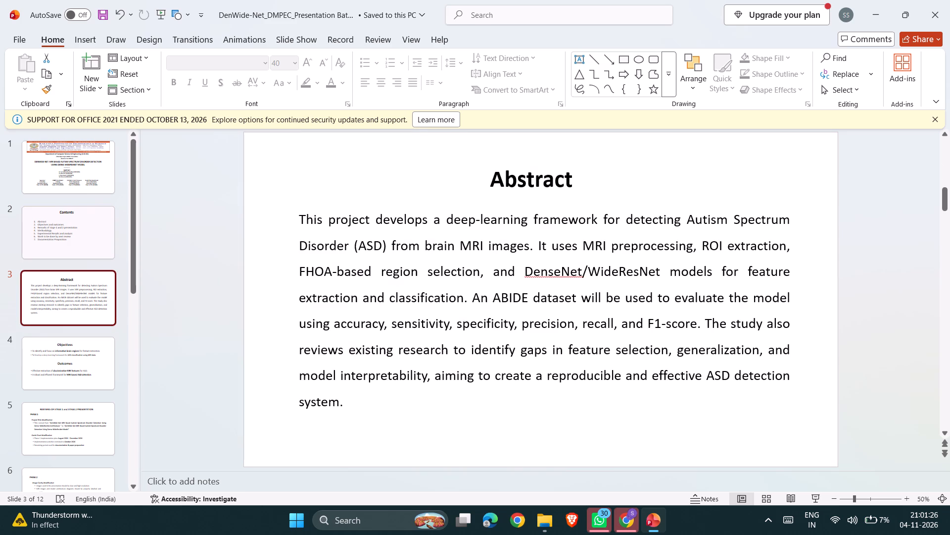
left_click(90, 352)
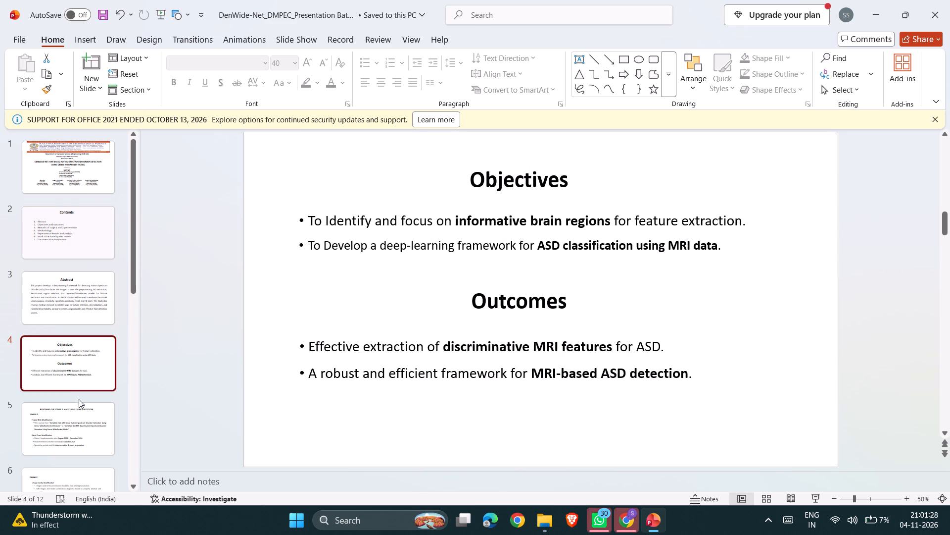
left_click(78, 417)
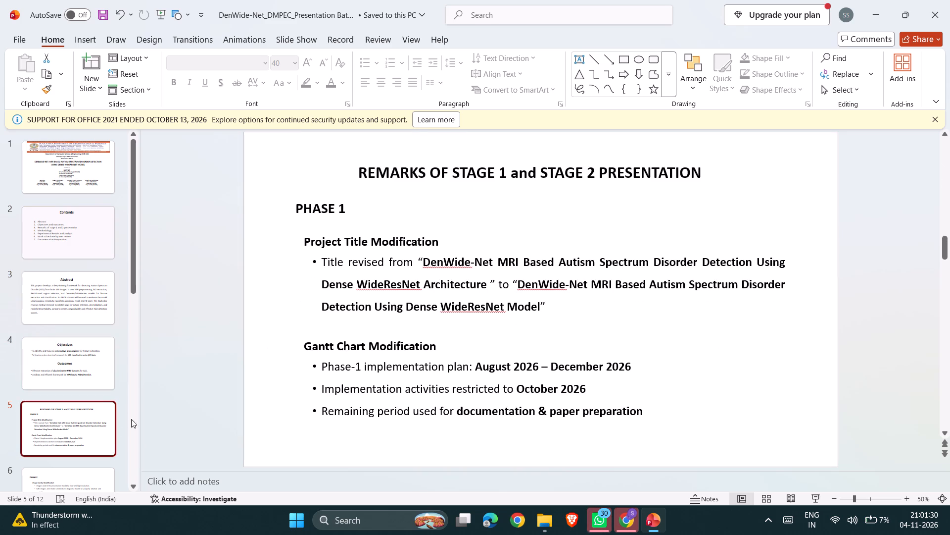
scroll(96, 429, "down", 1)
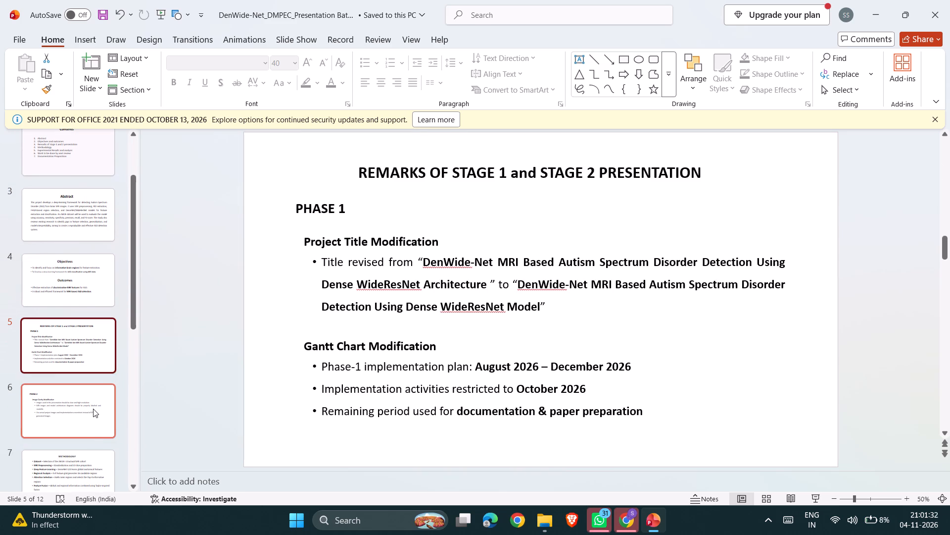
left_click(93, 409)
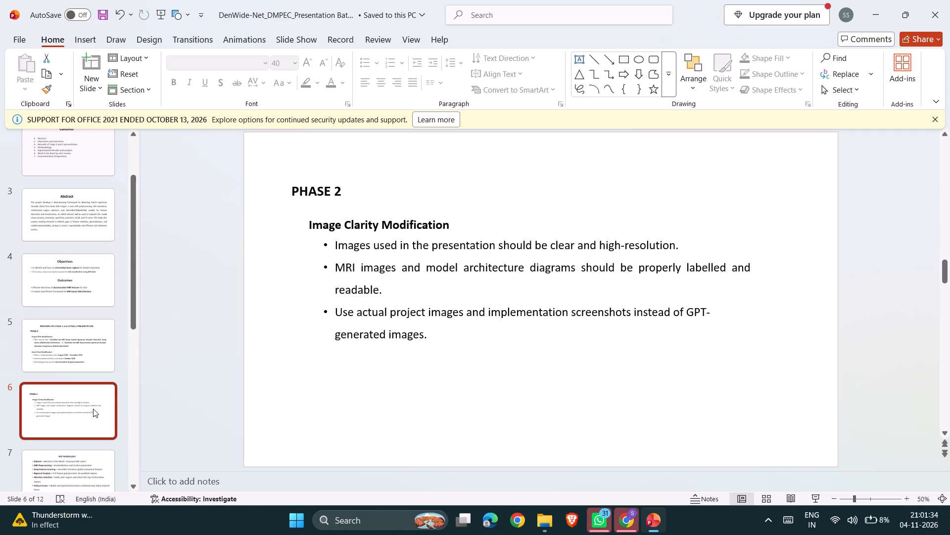
left_click(79, 458)
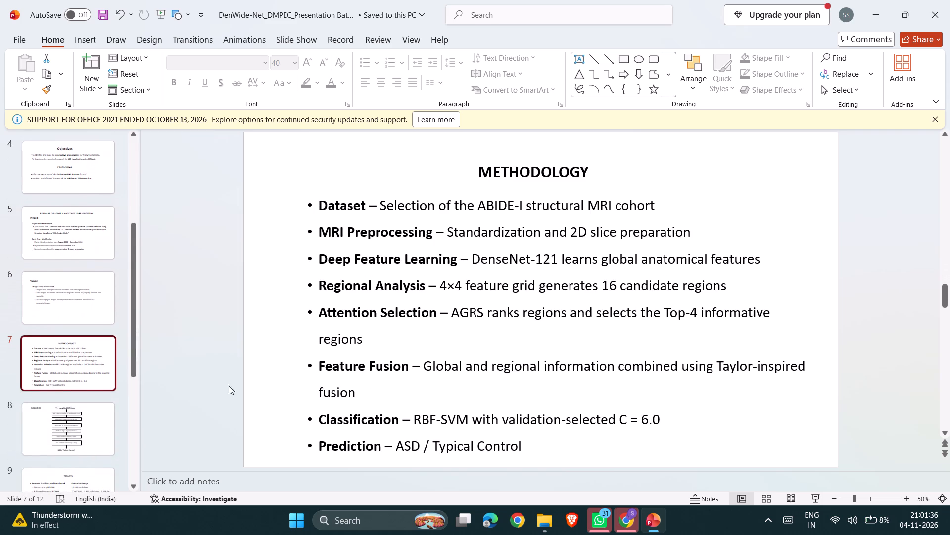
Delete the "ALGORITHM" heading text from the flowchart slide that follows Methodology.
left_click(78, 429)
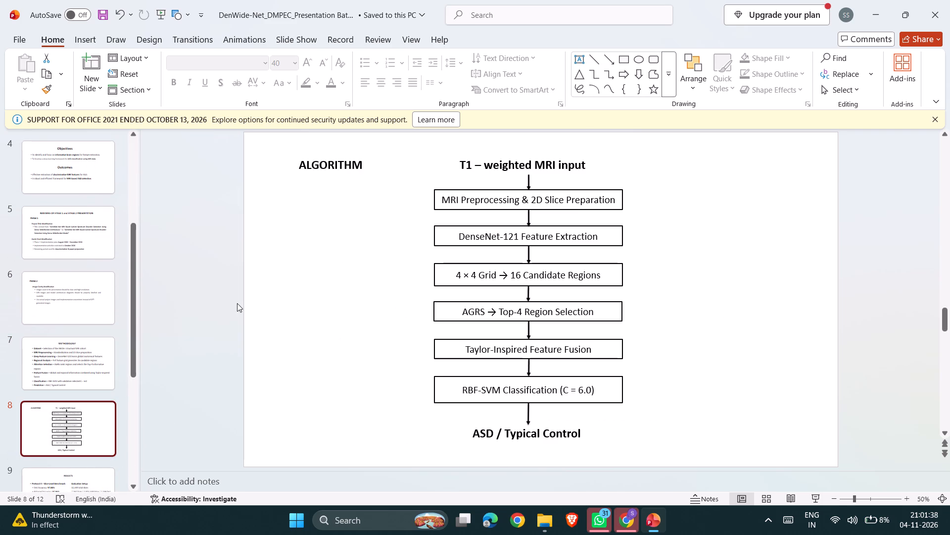
left_click(358, 165)
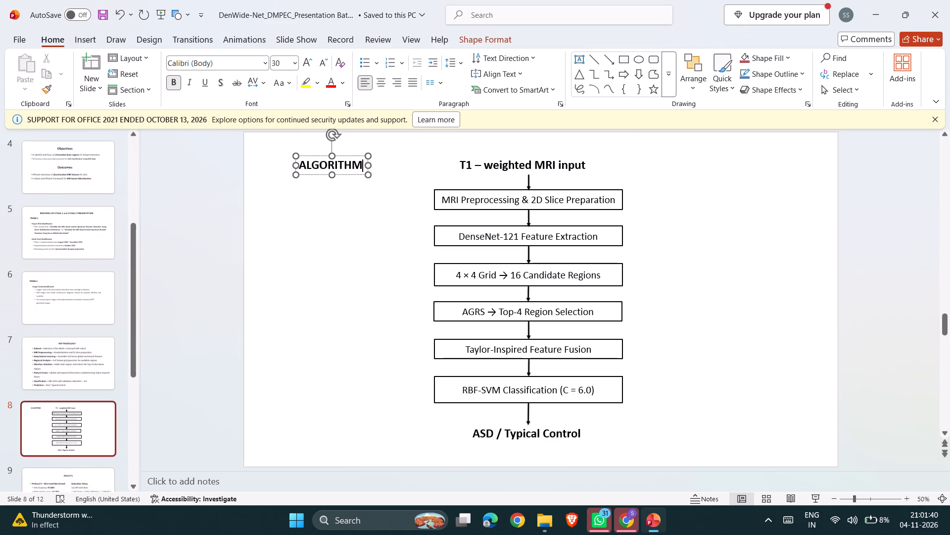
key("BackSpace")
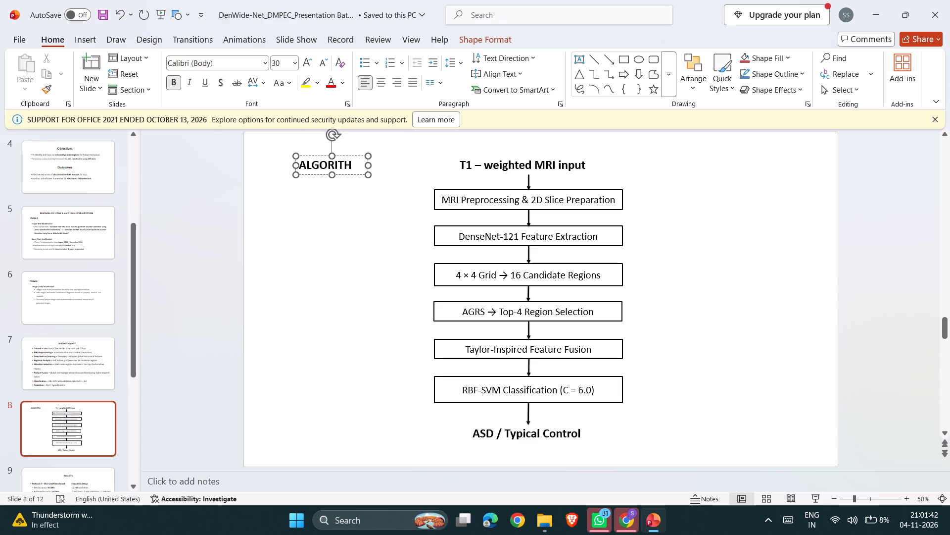
key("BackSpace")
key("BackSpace")
key("BackSpace")
key("BackSpace")
key("BackSpace")
key("BackSpace")
key("BackSpace")
key("BackSpace")
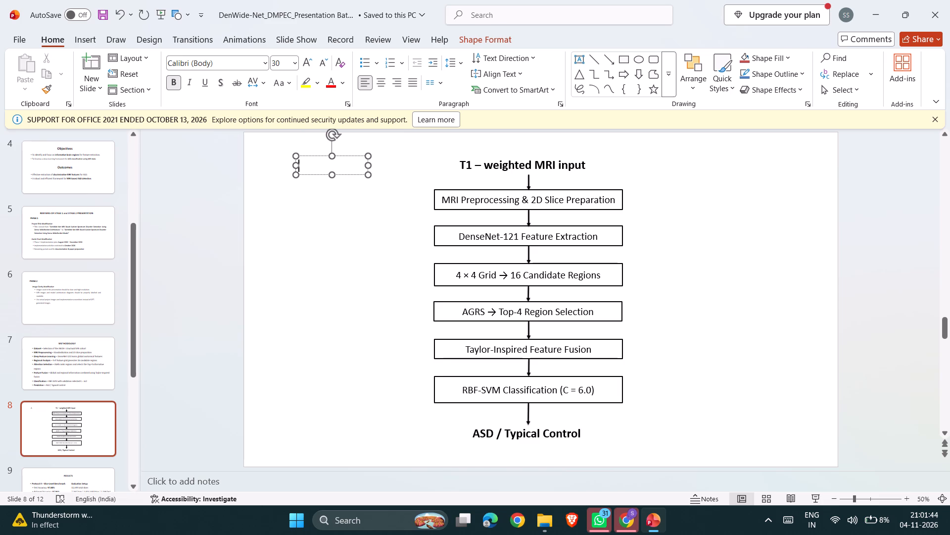
Move the flowchart slide ahead of the Methodology slide, and go to the Methodology slide.
left_click(88, 362)
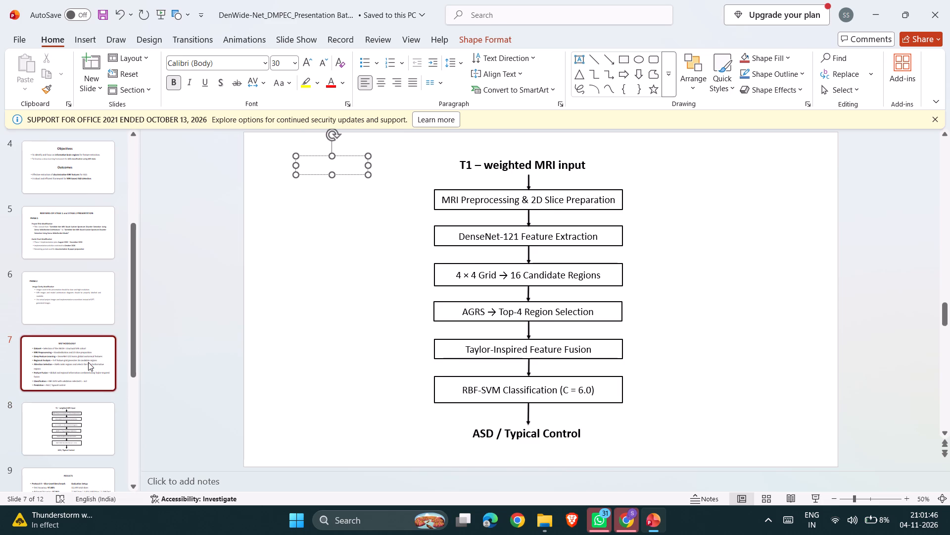
right_click_drag(97, 423, 97, 408)
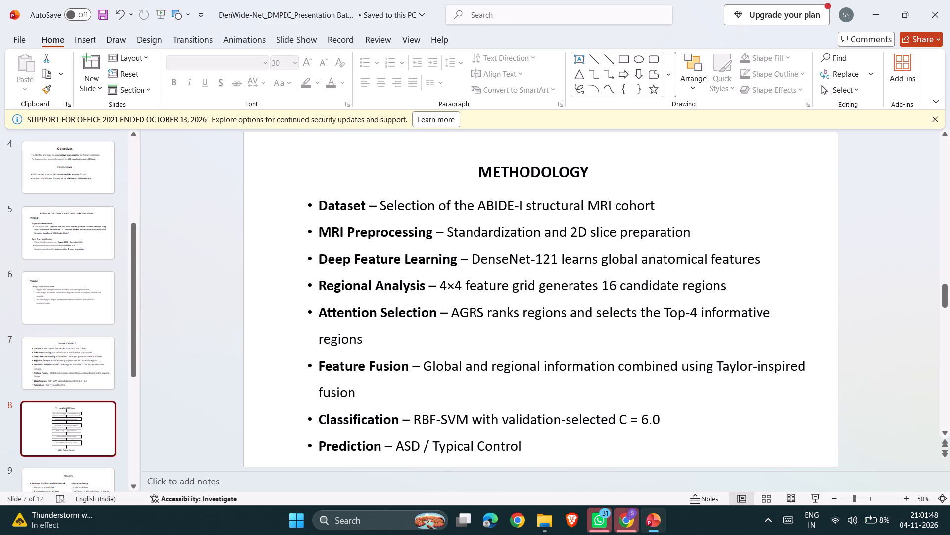
right_click_drag(97, 408, 94, 362)
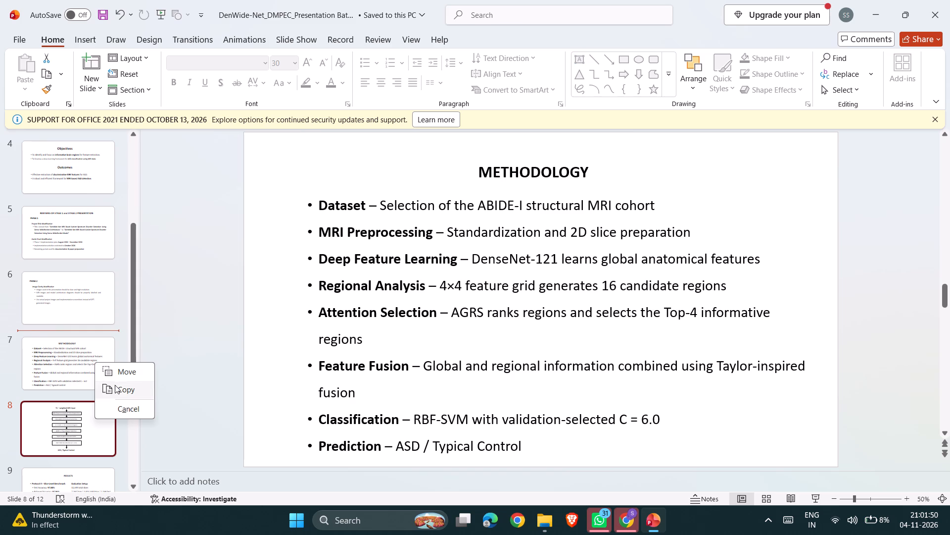
left_click(126, 371)
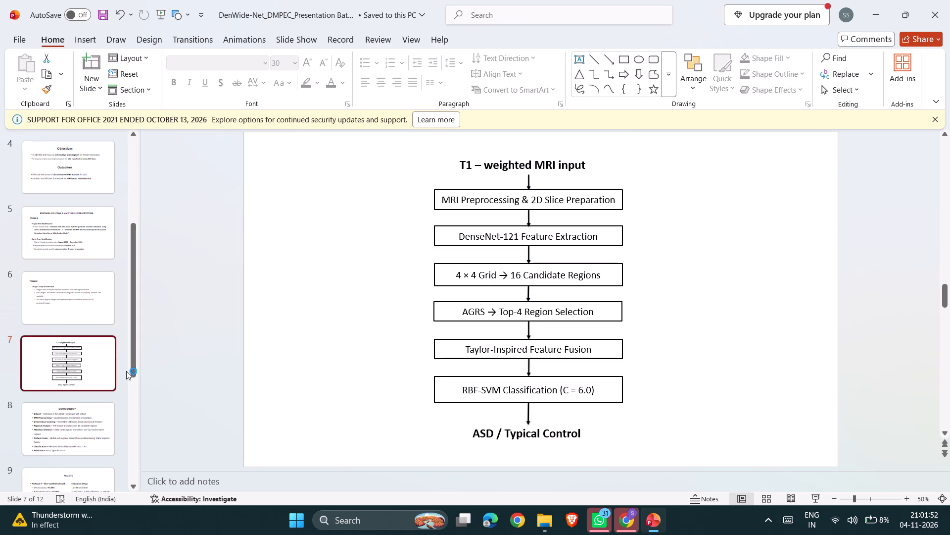
left_click(84, 443)
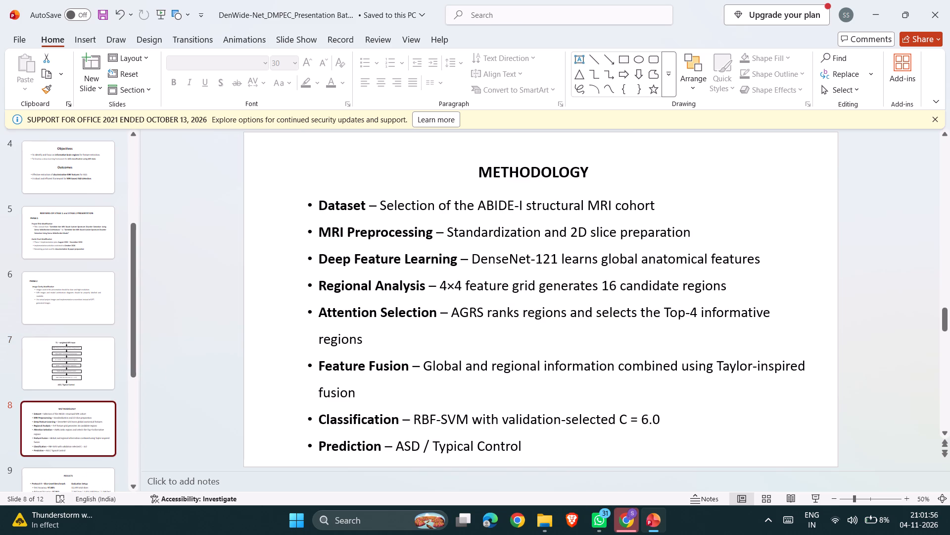
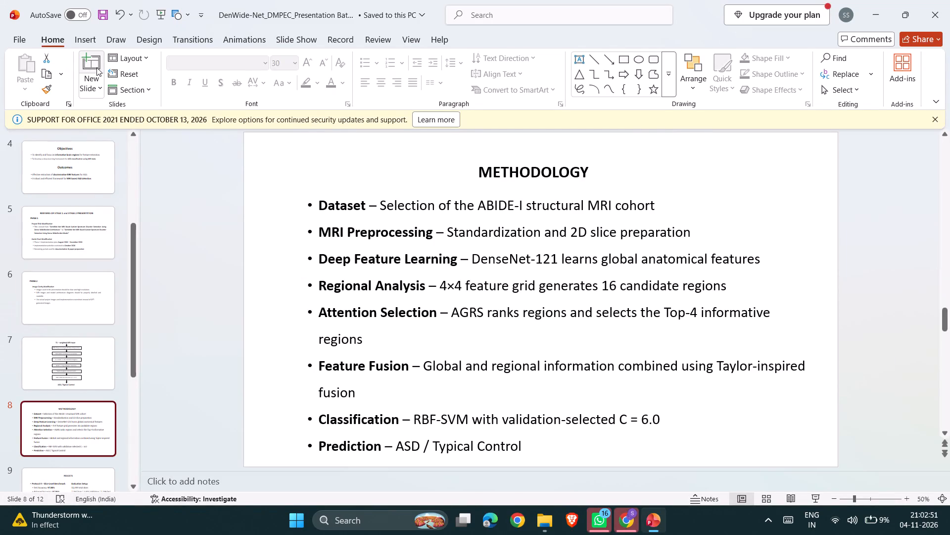
Add a new blank slide directly after the Methodology slide.
left_click(96, 67)
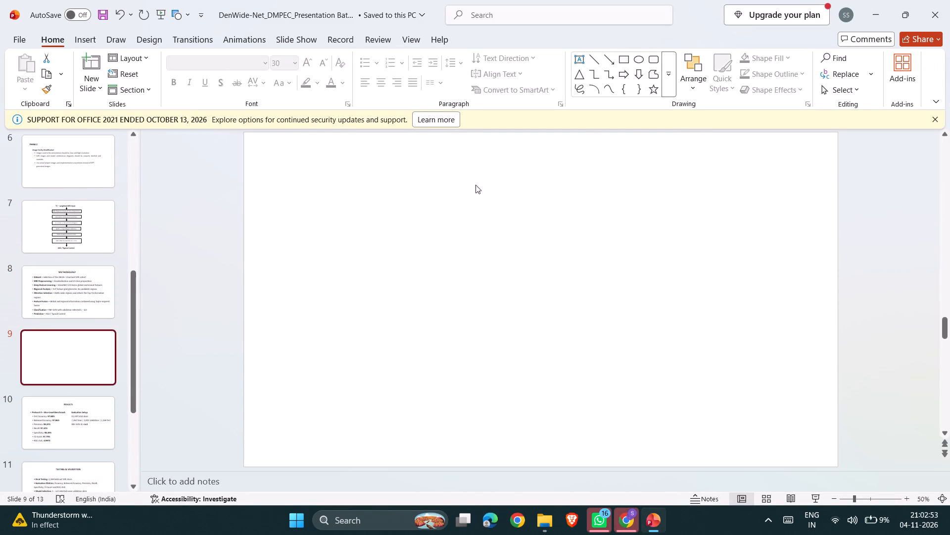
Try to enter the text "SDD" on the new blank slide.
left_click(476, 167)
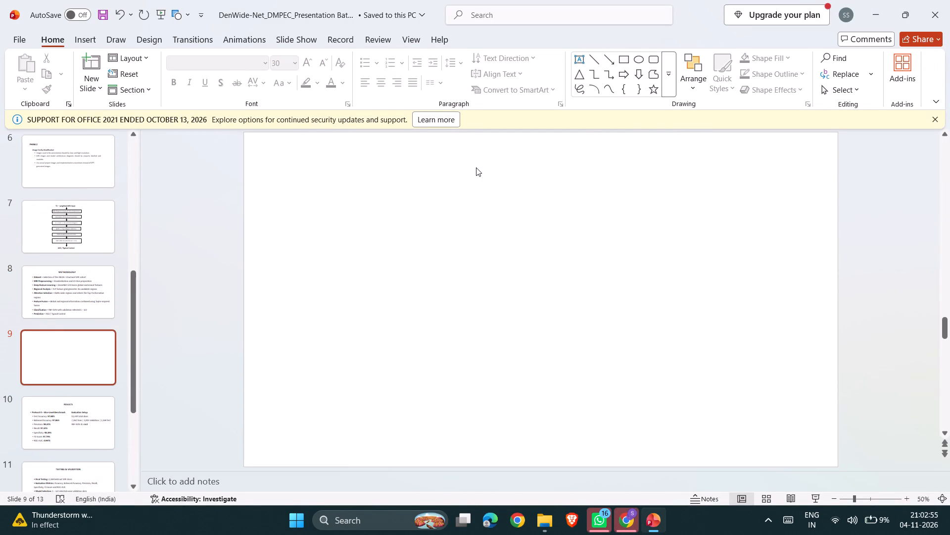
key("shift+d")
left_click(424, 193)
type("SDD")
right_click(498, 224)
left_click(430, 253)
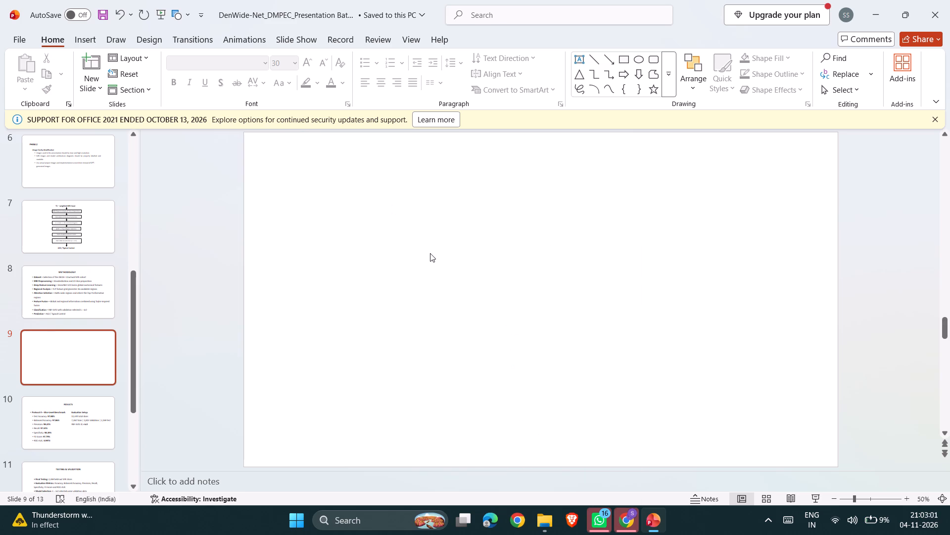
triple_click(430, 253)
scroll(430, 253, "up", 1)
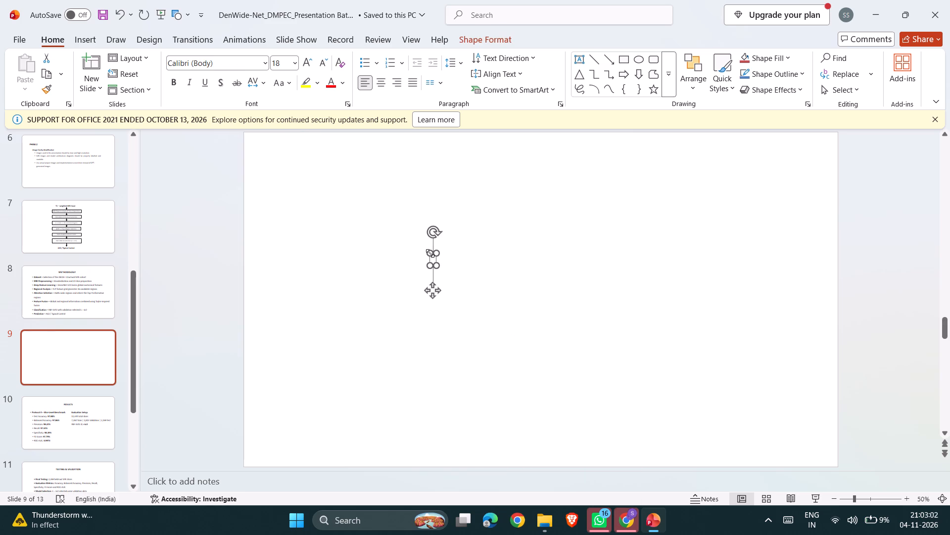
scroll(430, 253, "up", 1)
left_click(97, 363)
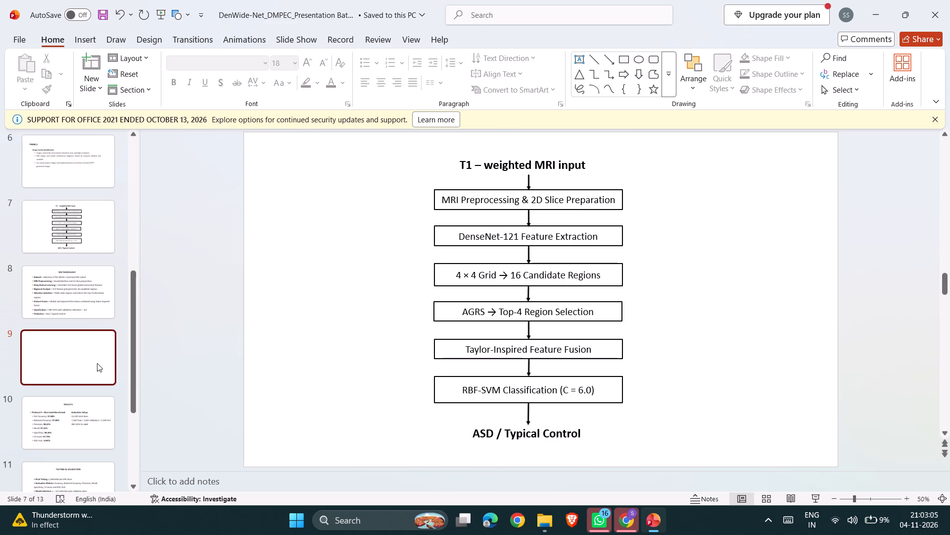
Copy the full bullet text of the Methodology slide, from "Dataset" through "Prediction – ASD / Typical Control".
left_click(76, 301)
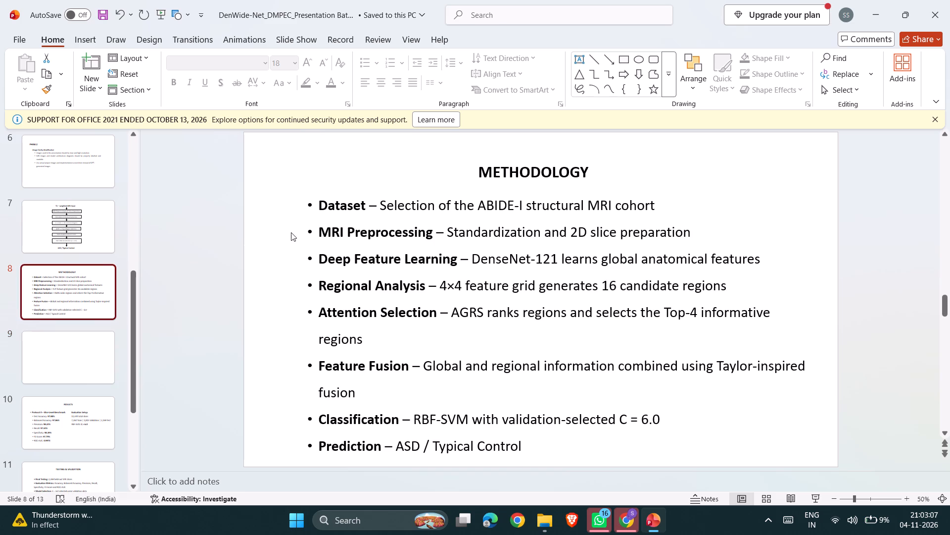
left_click_drag(316, 201, 391, 261)
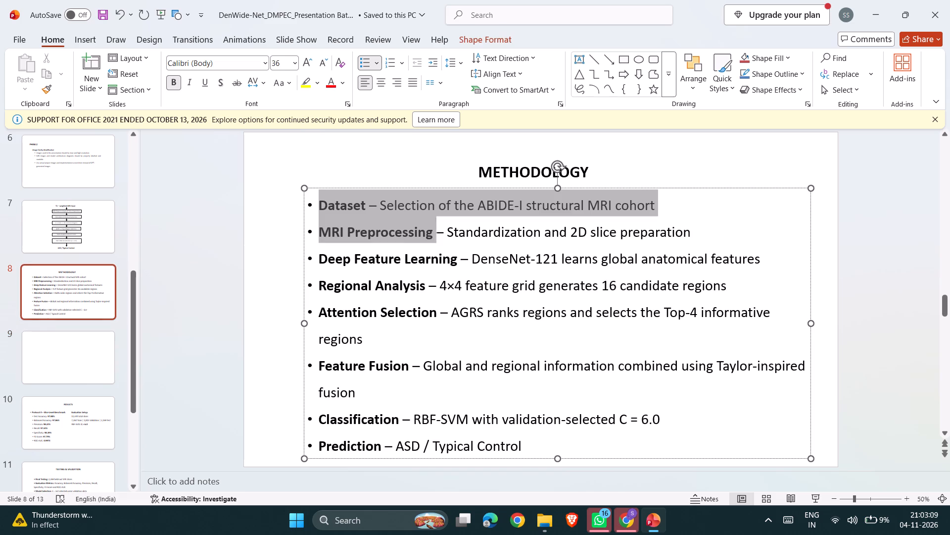
left_click_drag(391, 261, 526, 479)
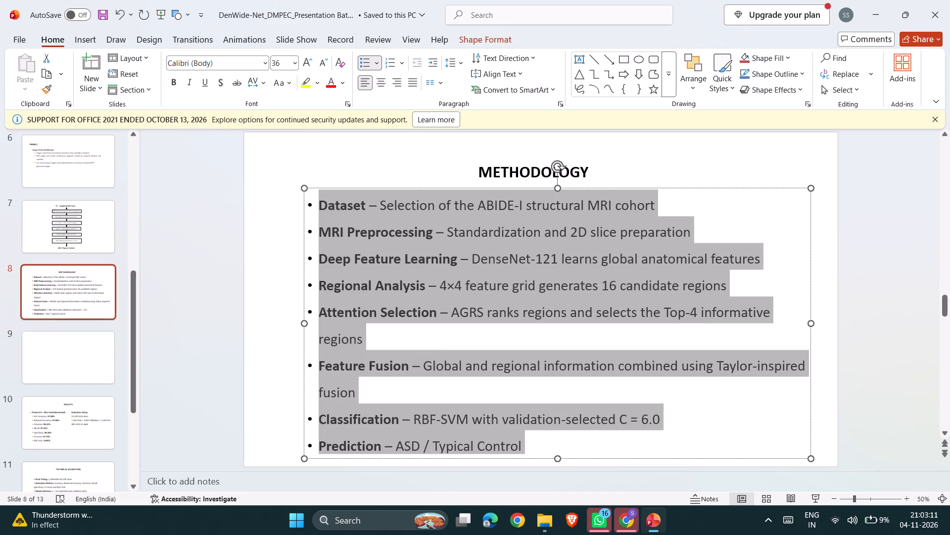
left_click_drag(526, 479, 533, 453)
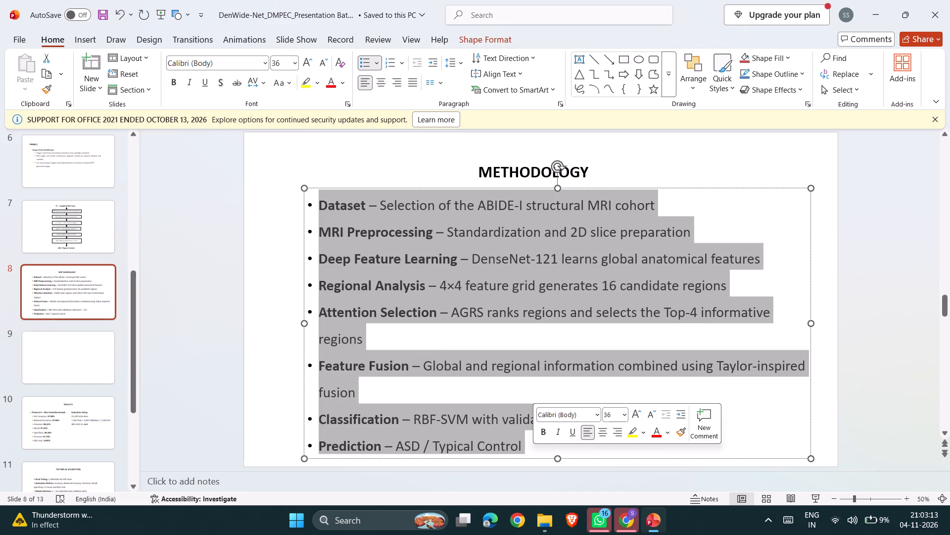
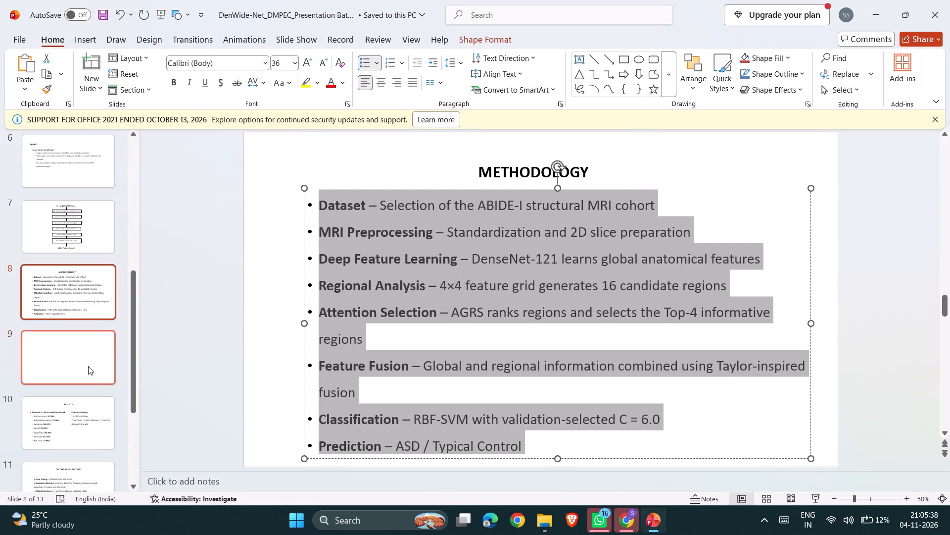
key("ctrl+v")
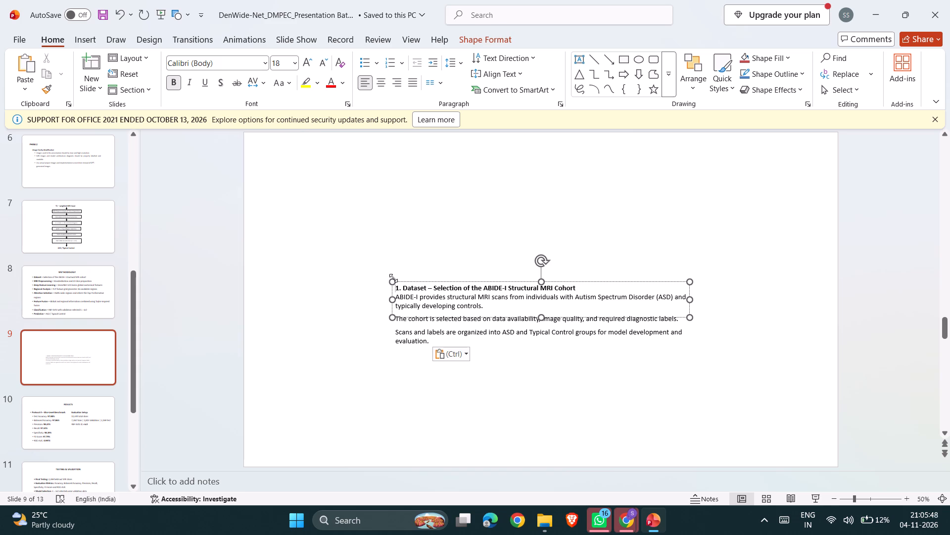
Enlarge the pasted Dataset text box so it starts near the slide's upper-left corner.
left_click_drag(393, 278, 309, 185)
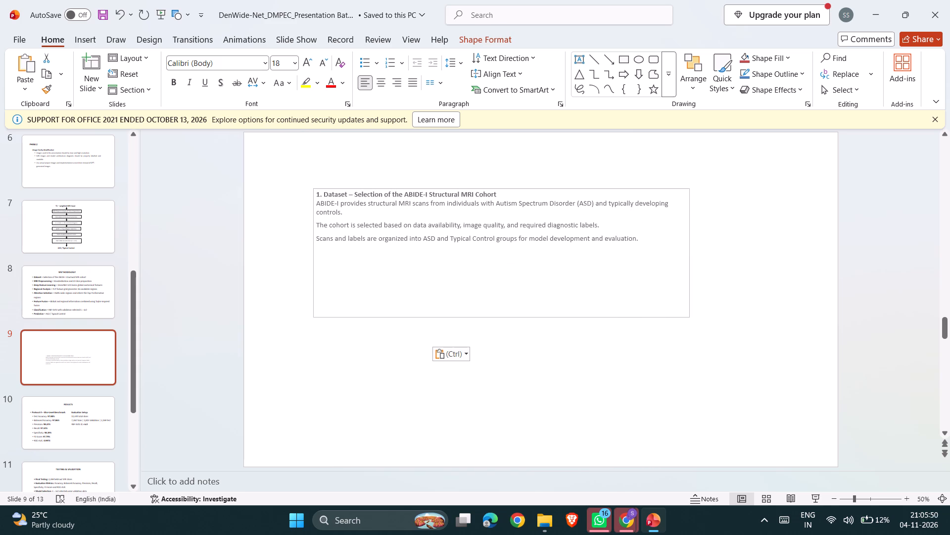
left_click_drag(309, 185, 266, 150)
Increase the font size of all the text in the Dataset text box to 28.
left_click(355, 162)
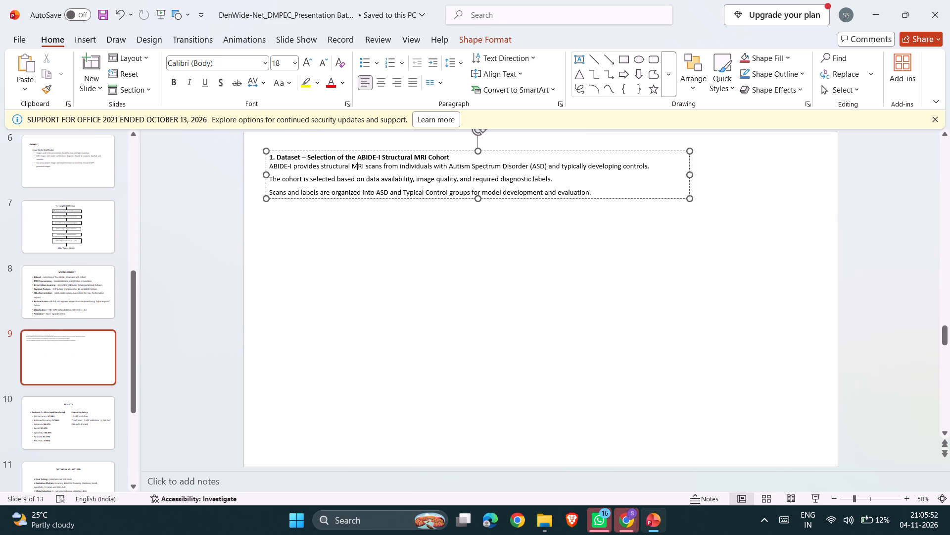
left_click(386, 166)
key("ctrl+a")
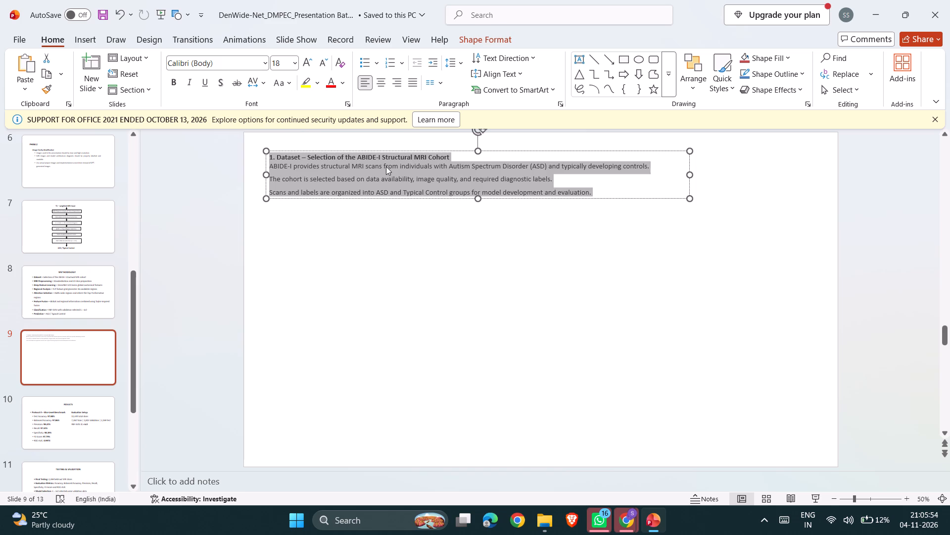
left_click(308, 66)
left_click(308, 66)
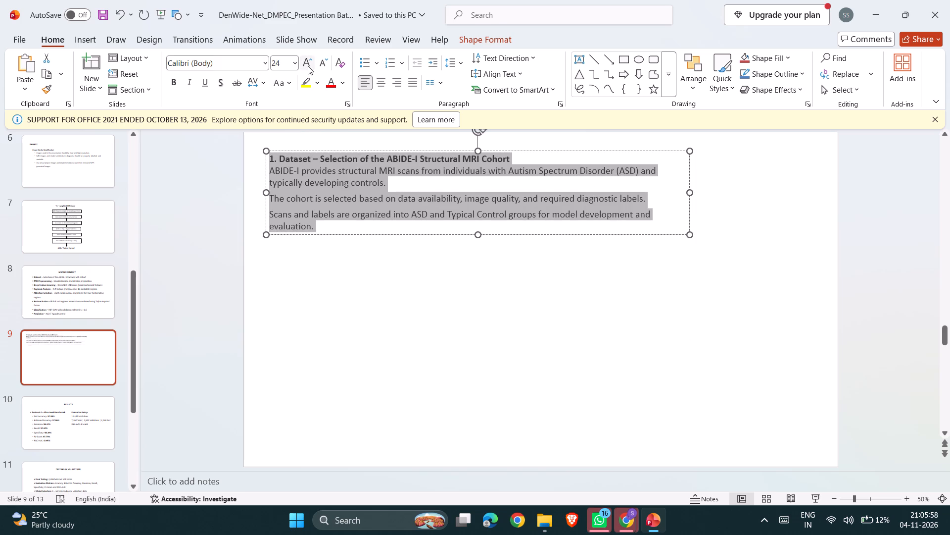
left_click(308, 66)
Check the font size of the bullet text on the Methodology slide.
left_click_drag(87, 295, 81, 307)
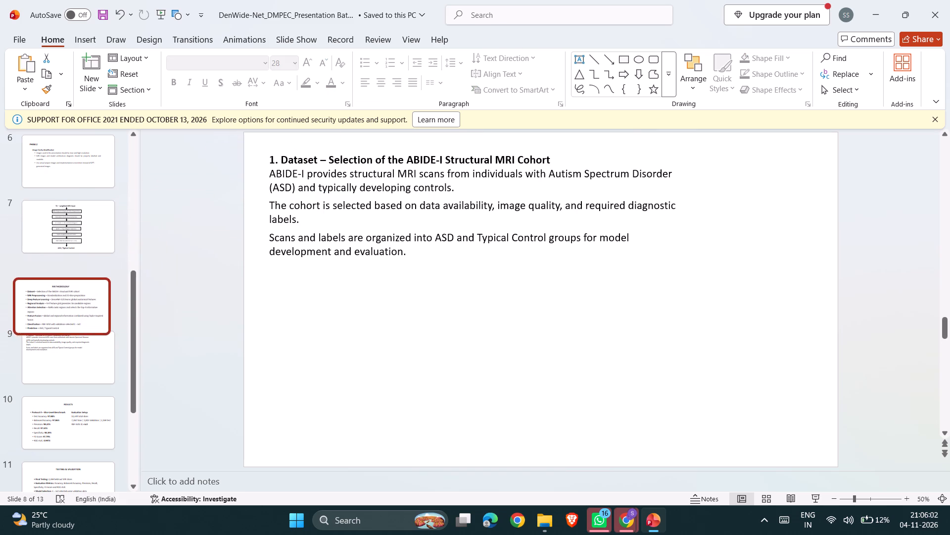
left_click_drag(81, 307, 77, 306)
left_click(77, 306)
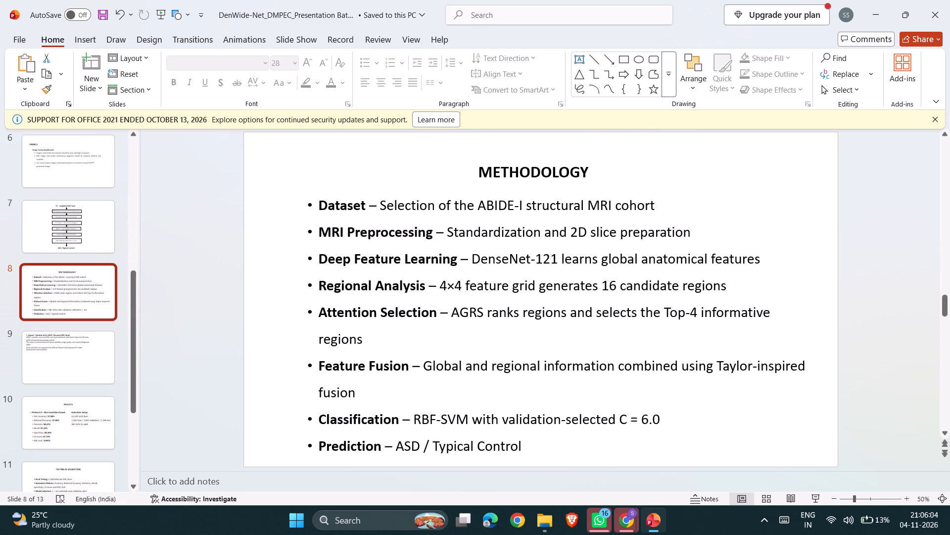
left_click(437, 204)
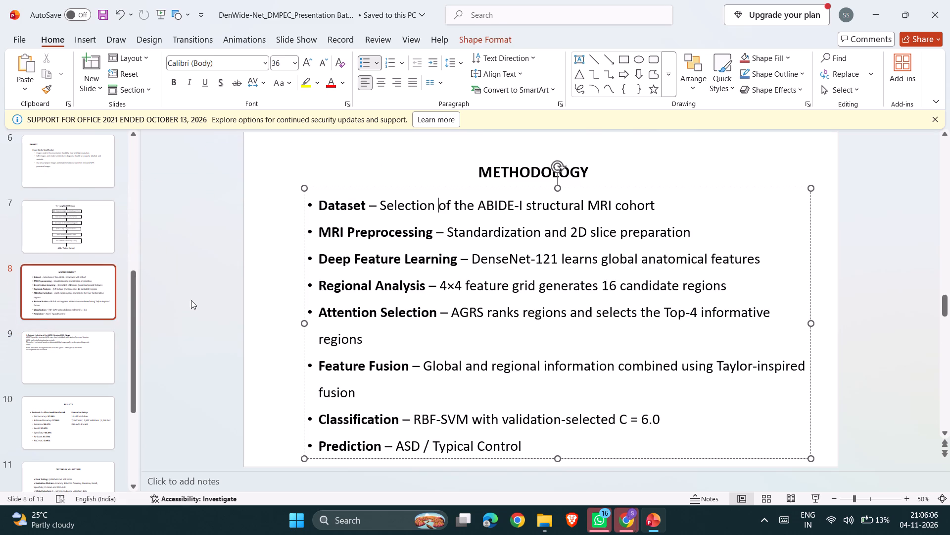
Set all the text in slide 9's Dataset text box to font size 36.
left_click(86, 363)
left_click(376, 179)
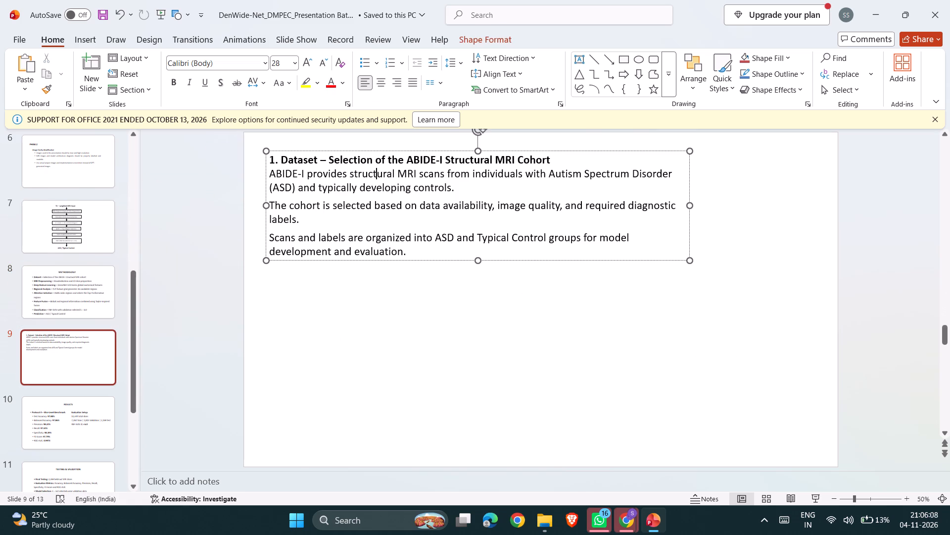
key("ctrl+a")
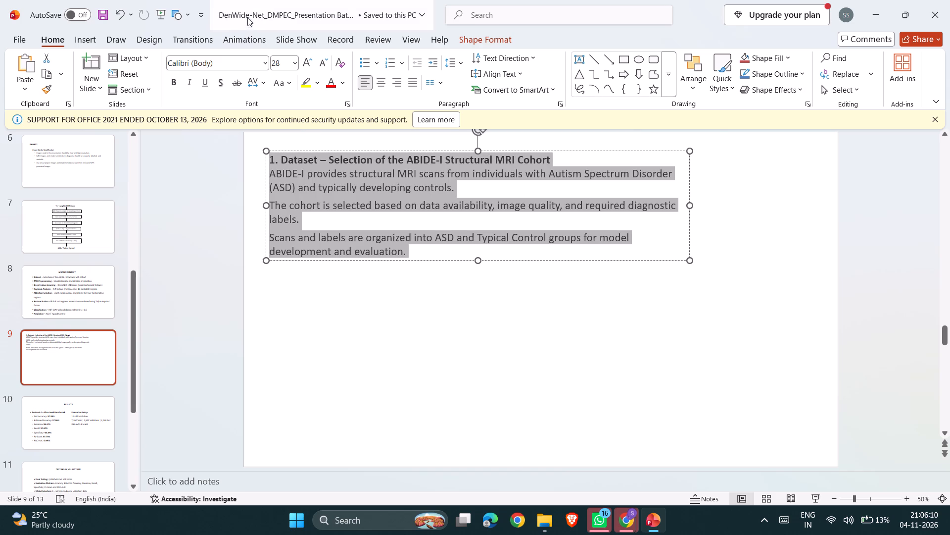
left_click(300, 60)
left_click(300, 60)
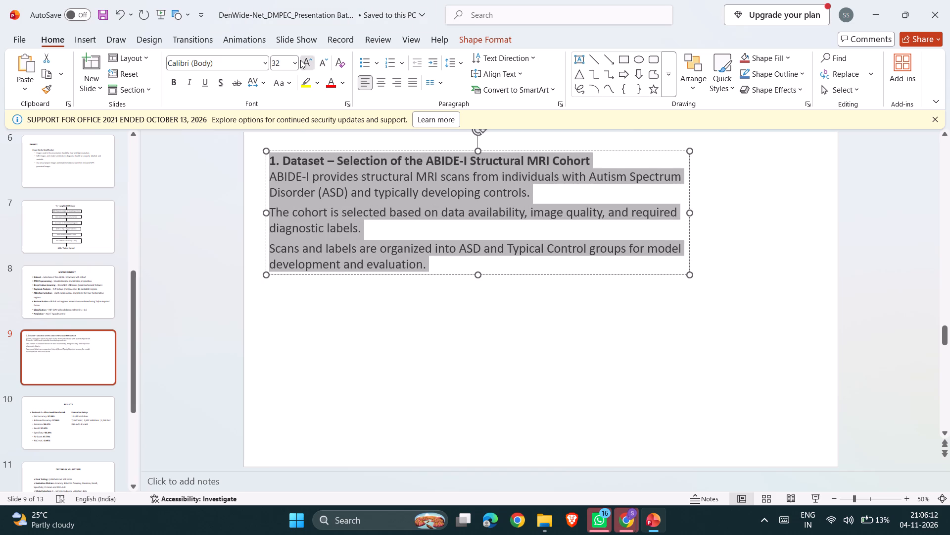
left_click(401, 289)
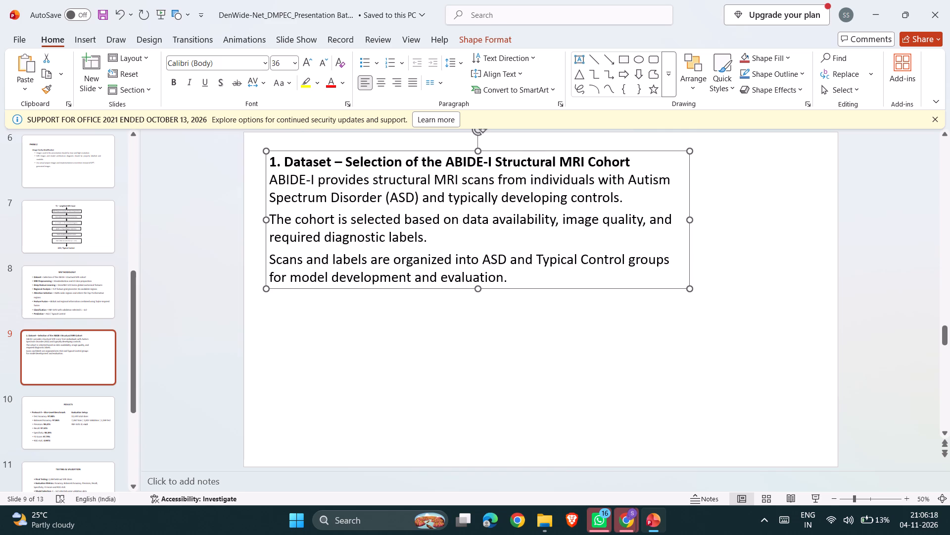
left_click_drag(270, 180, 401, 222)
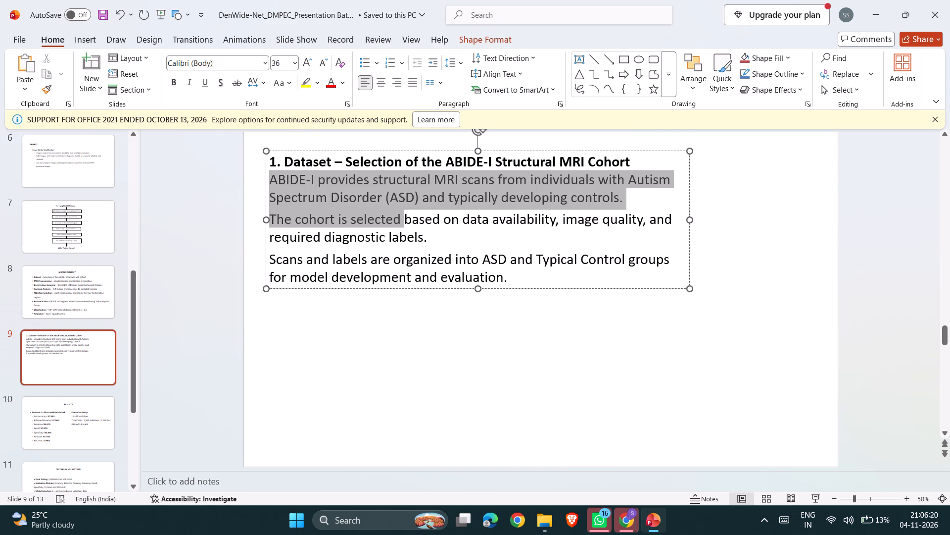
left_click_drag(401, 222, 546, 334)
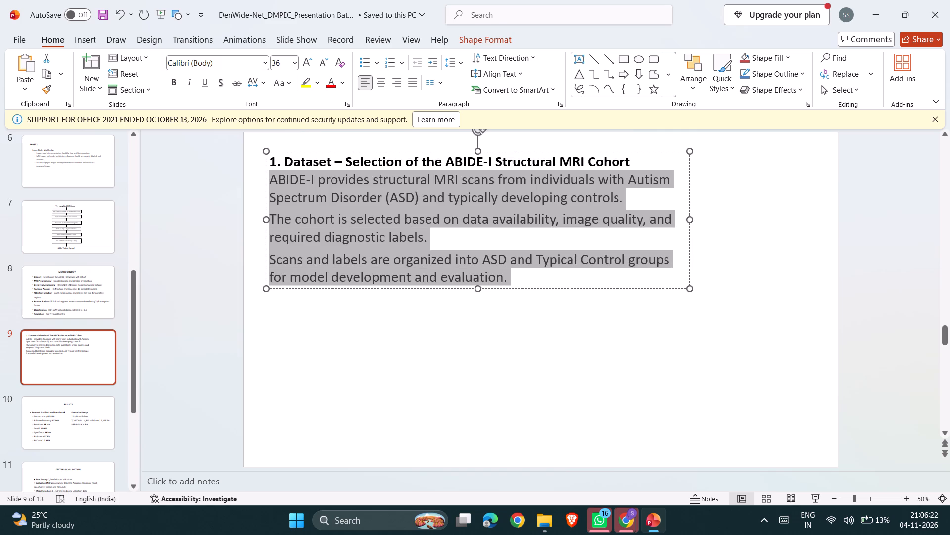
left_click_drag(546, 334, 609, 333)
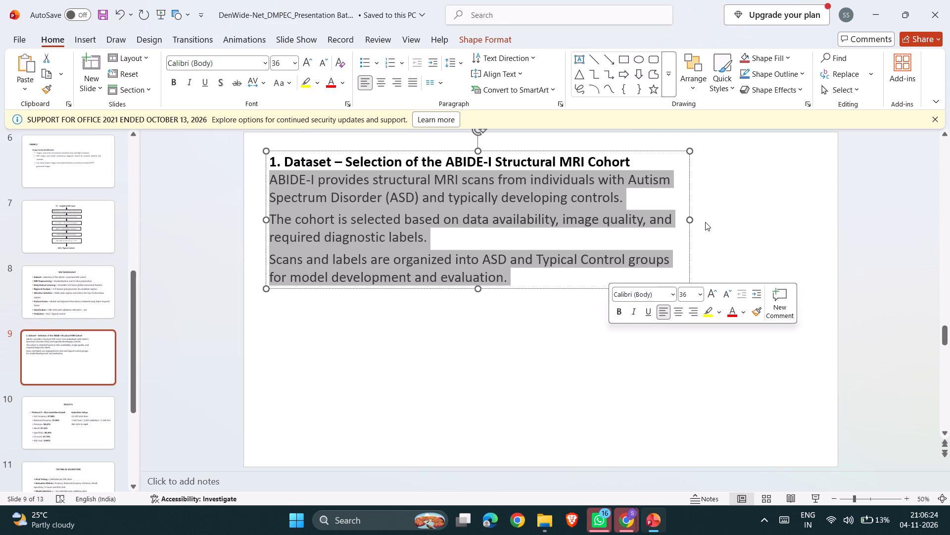
Widen the Dataset text box on slide 9 so it extends close to the slide's right edge.
left_click_drag(690, 219, 739, 219)
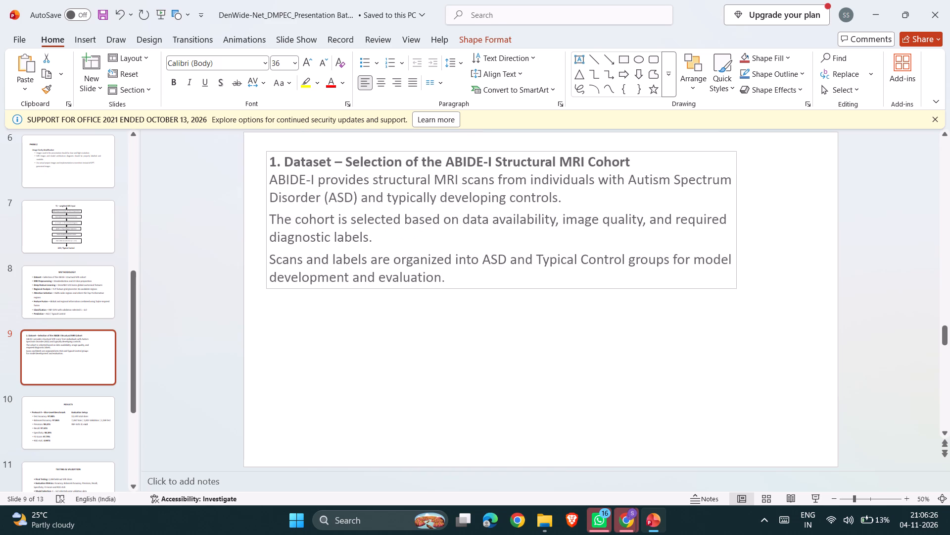
left_click_drag(739, 219, 767, 222)
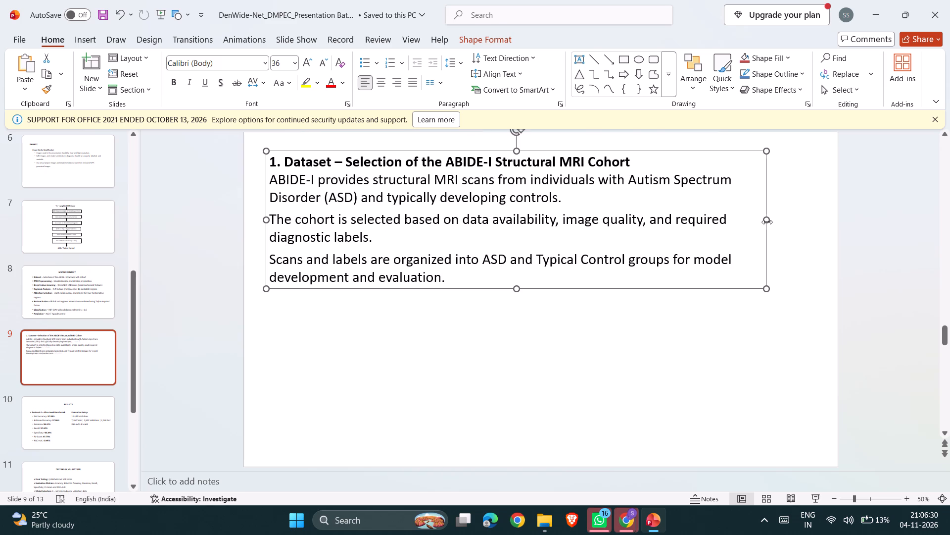
left_click_drag(765, 219, 781, 219)
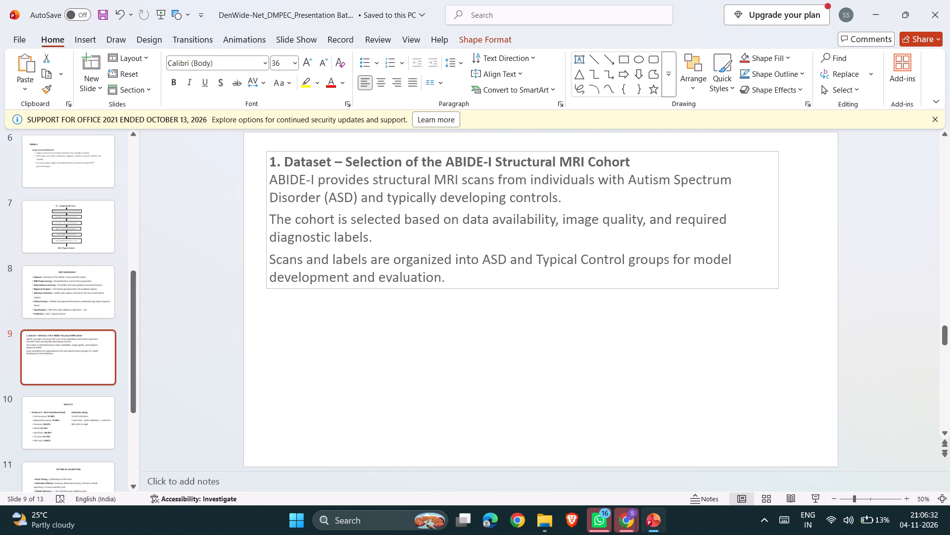
left_click_drag(781, 219, 813, 223)
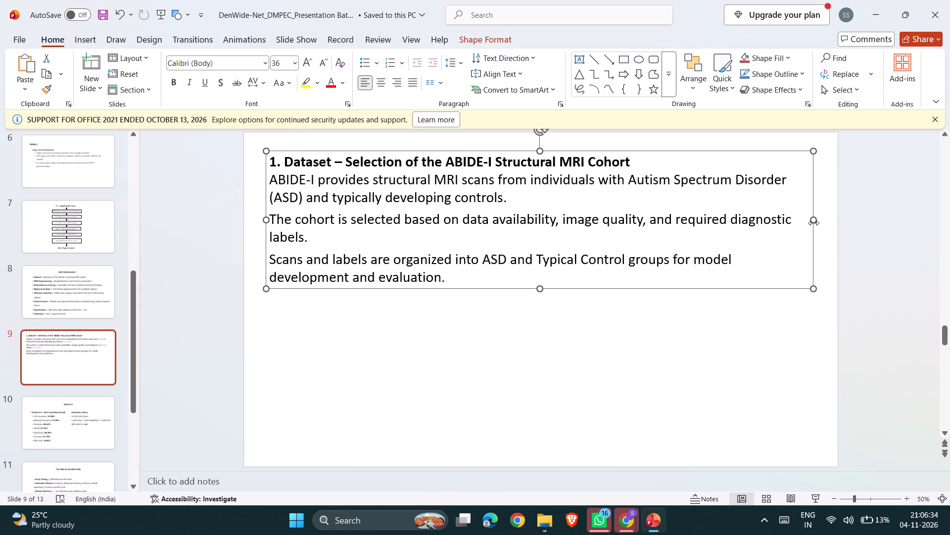
left_click(531, 322)
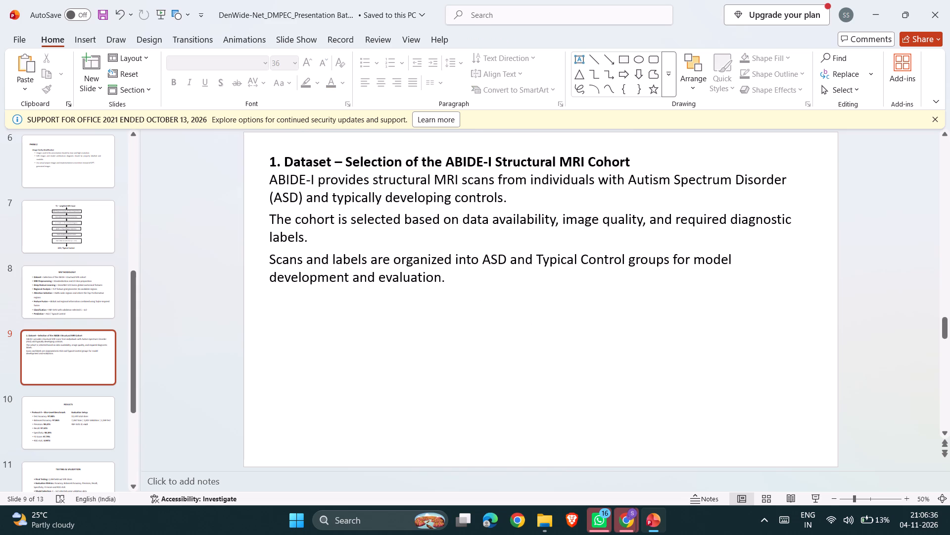
Remove the number "1." from the start of the Dataset heading on slide 9.
left_click(279, 165)
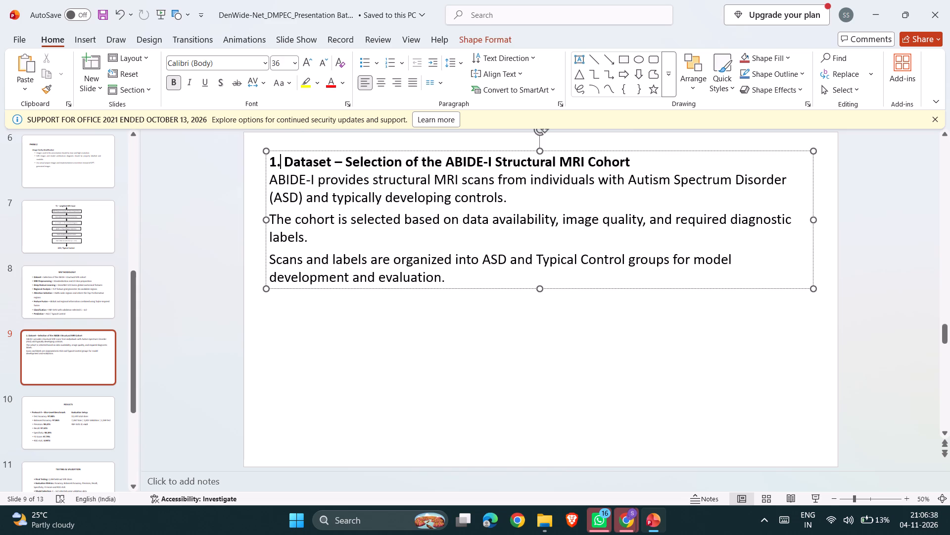
key("BackSpace")
key("BackSpace")
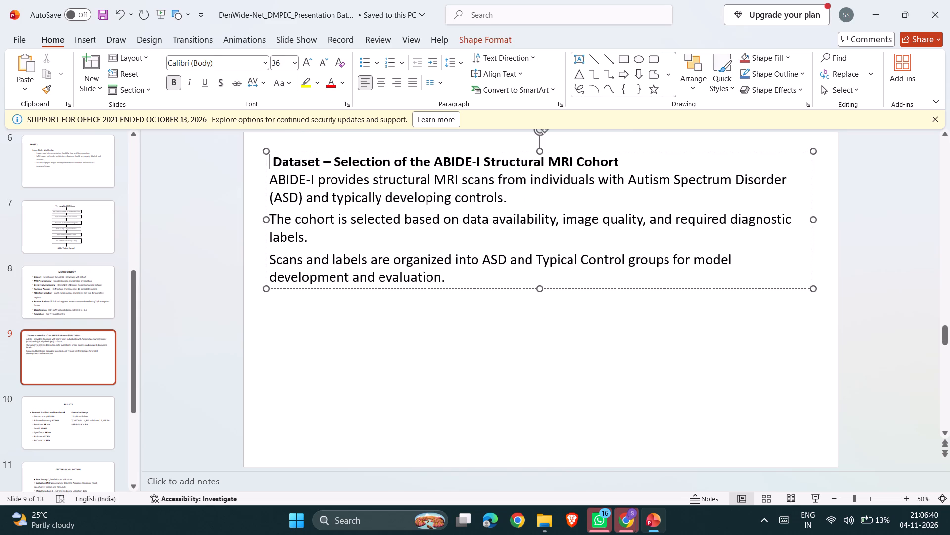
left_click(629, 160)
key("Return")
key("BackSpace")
Shift the Dataset heading toward the centre of its text box by adding nine leading spaces.
left_click(271, 165)
key("space")
key("space")
key("space")
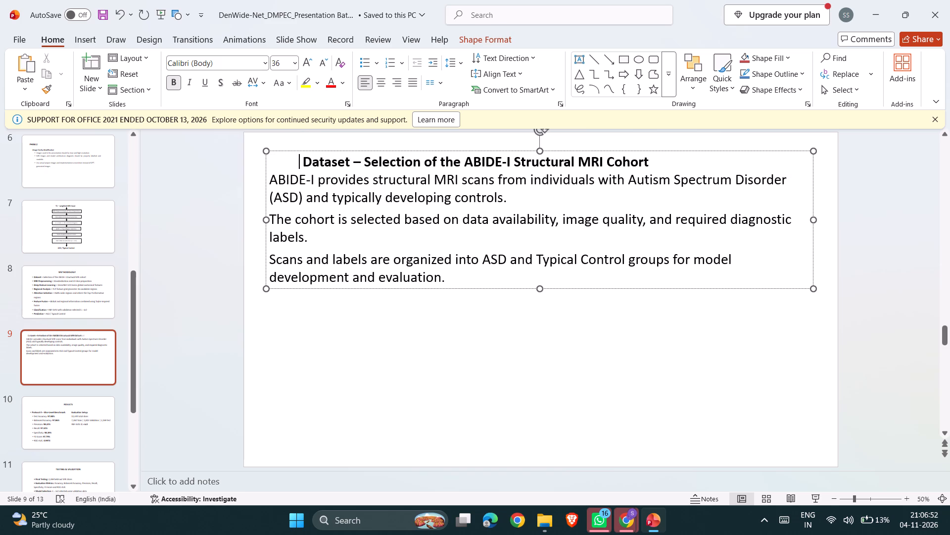
key("space")
key("space")
key("space")
key("space")
key("space")
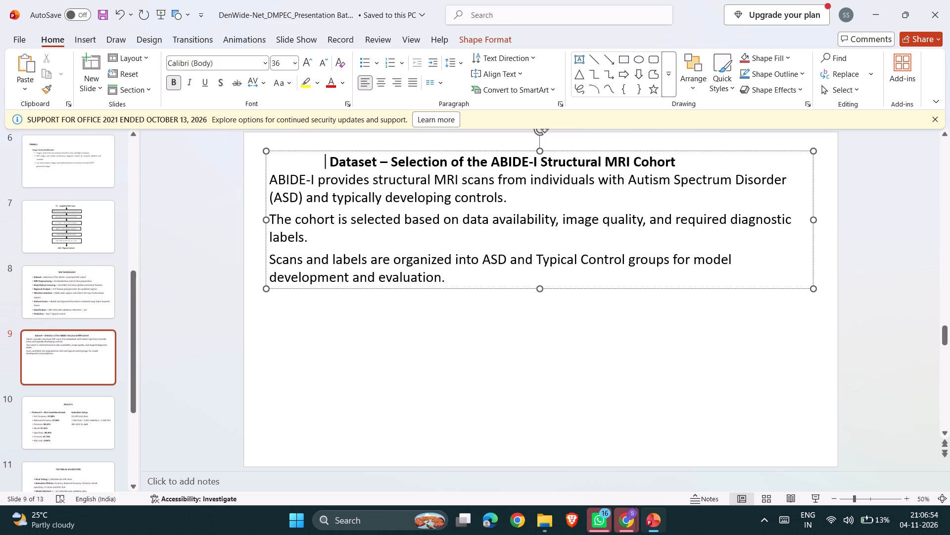
key("space")
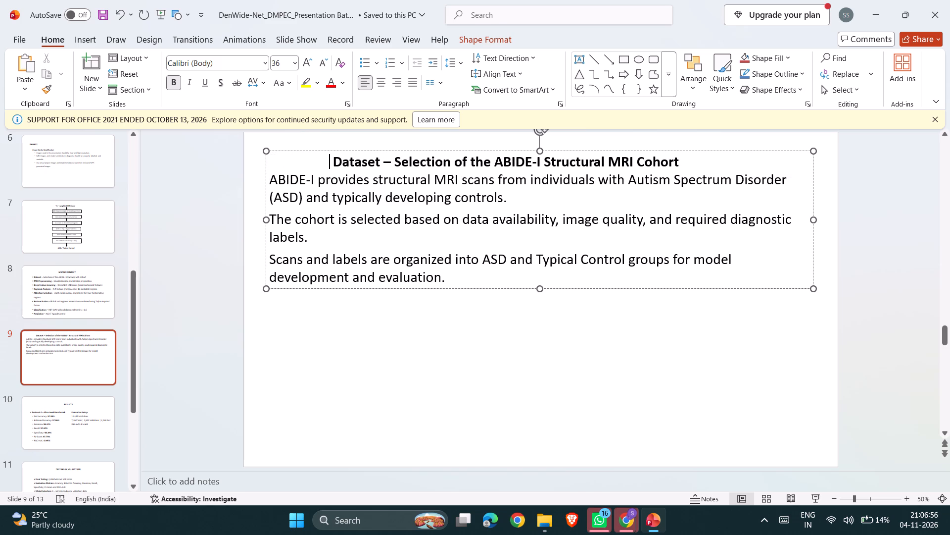
Apply filled round bullets to the three explanation paragraphs below the Dataset heading.
left_click(273, 177)
left_click_drag(273, 177, 469, 283)
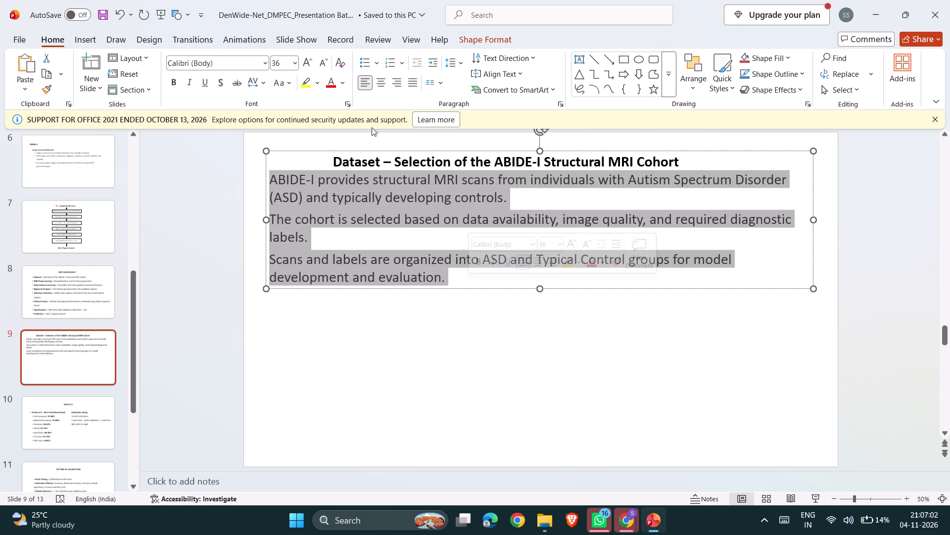
left_click(377, 63)
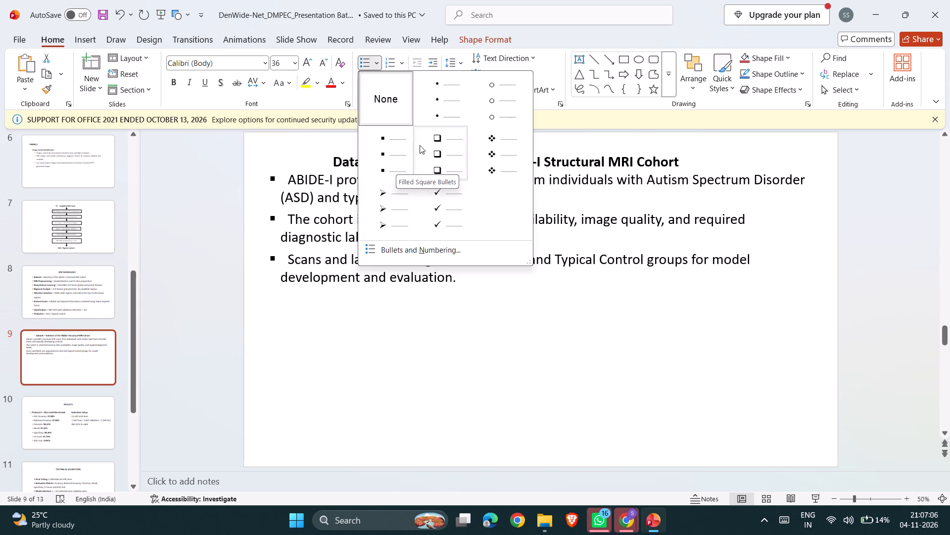
left_click(438, 120)
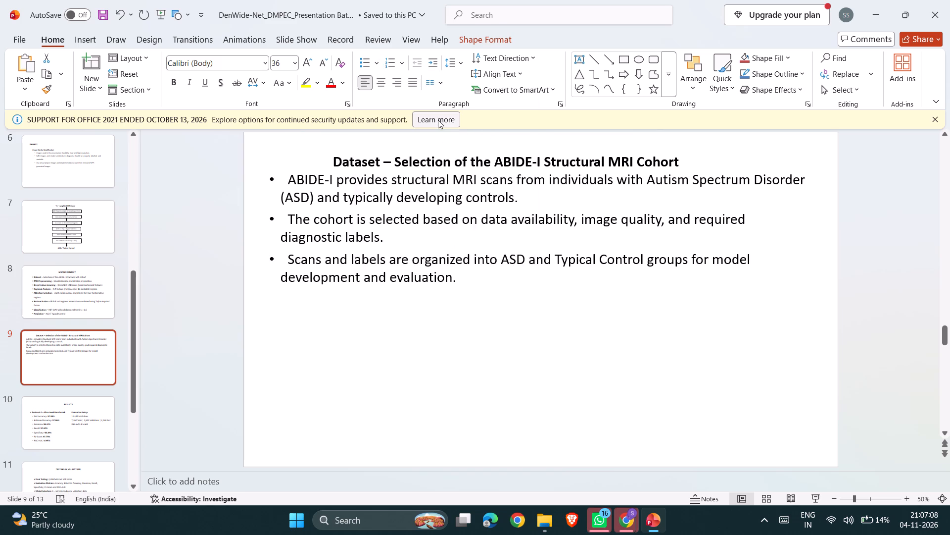
left_click(393, 352)
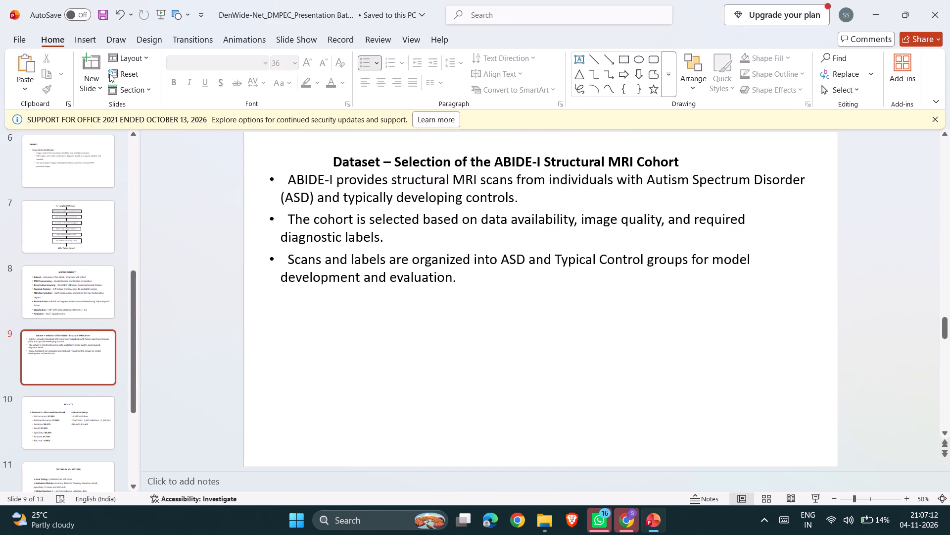
Add a new blank slide after the Dataset slide.
left_click(97, 65)
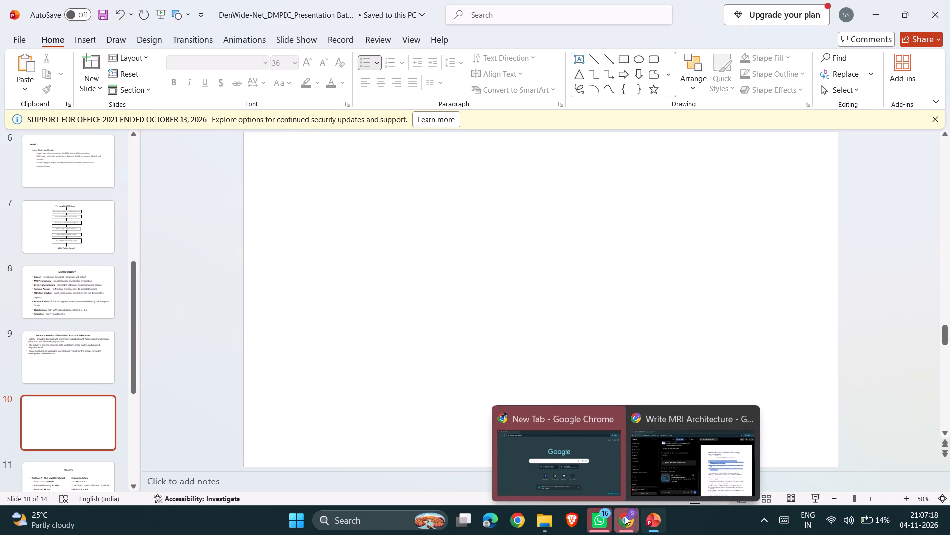
Copy section 2, MRI Preprocessing, with its three points from the ChatGPT document in Chrome and paste it onto blank slide 10 in PowerPoint.
left_click(654, 472)
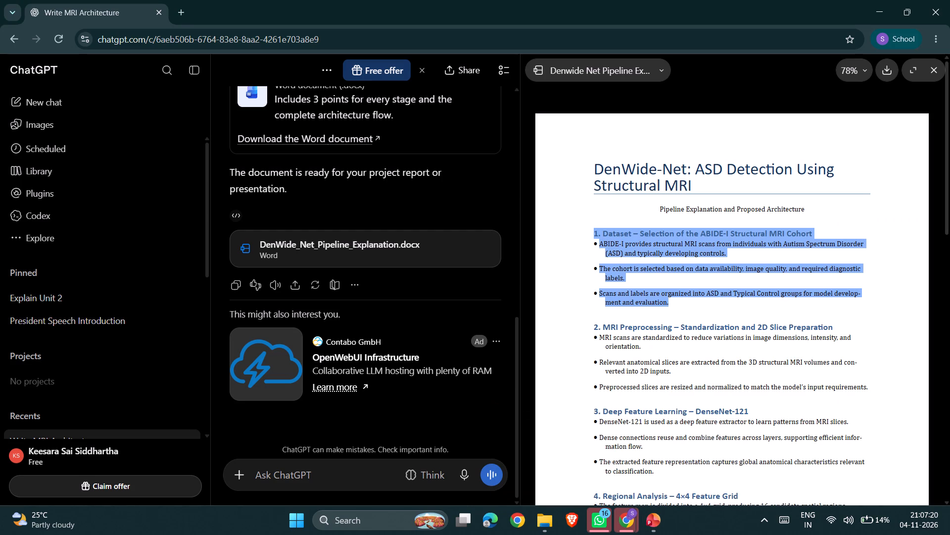
left_click(712, 371)
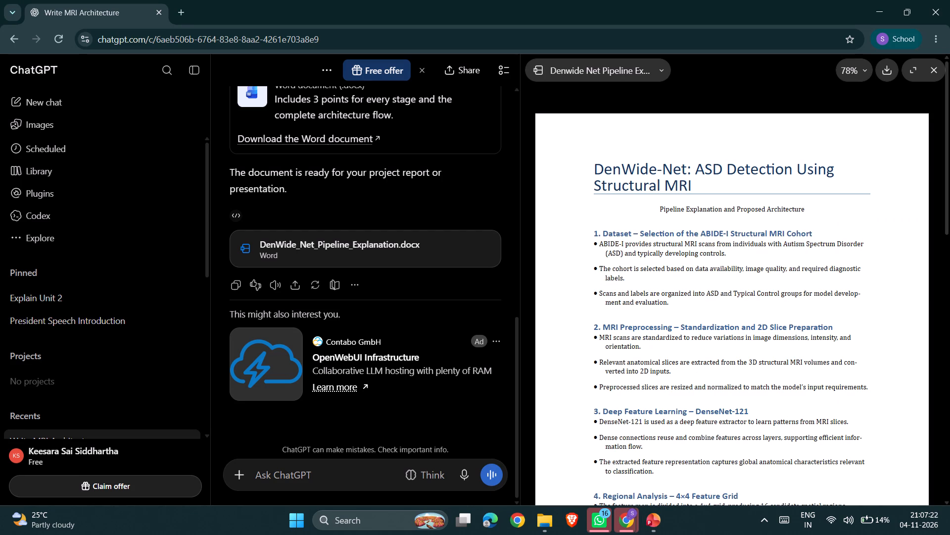
left_click_drag(594, 324, 787, 370)
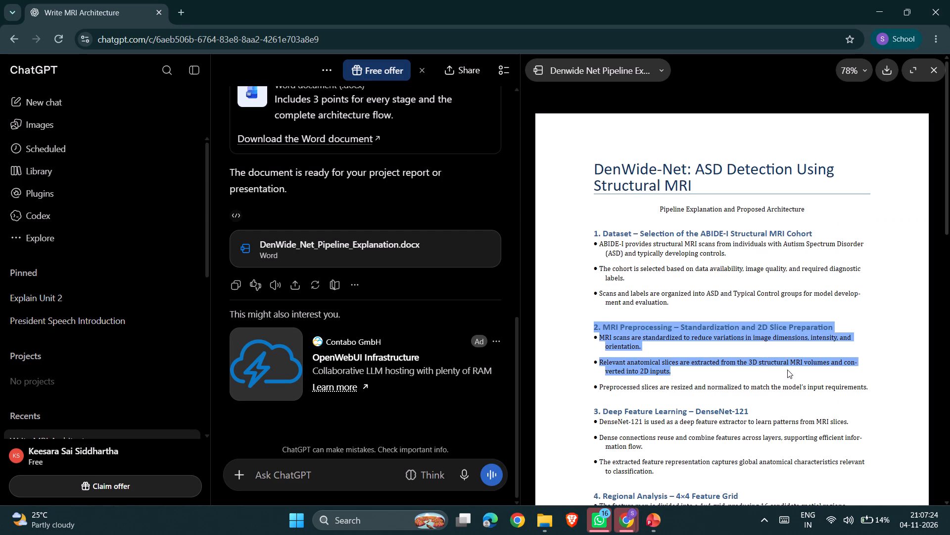
left_click_drag(787, 370, 796, 375)
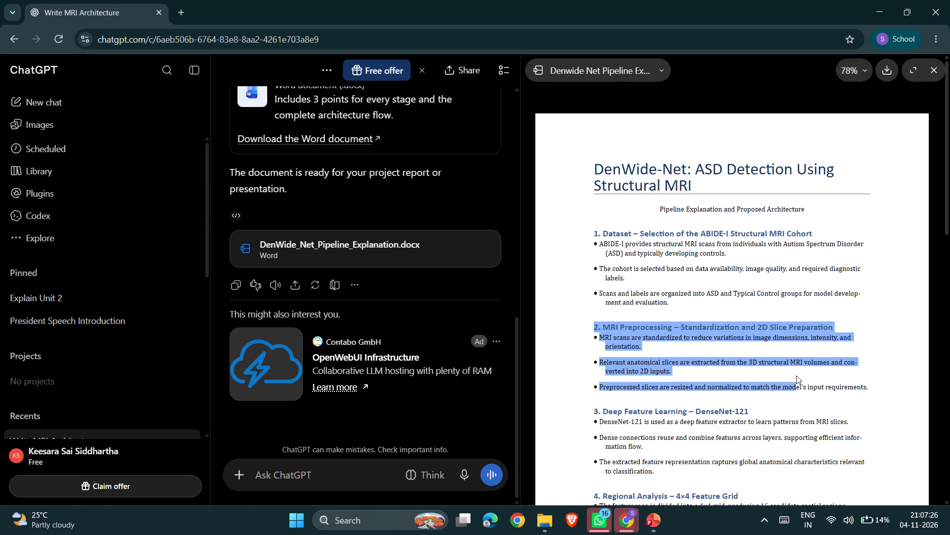
left_click_drag(796, 375, 854, 374)
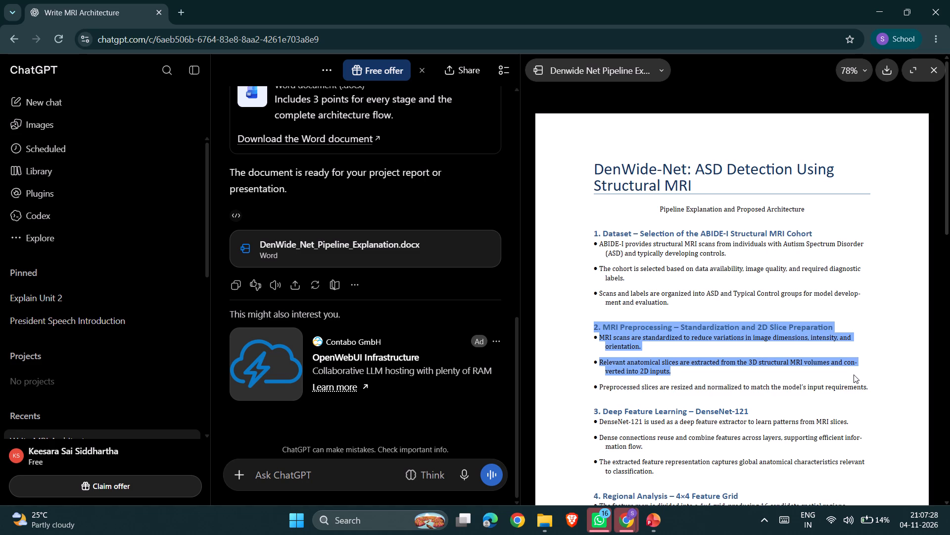
left_click_drag(854, 374, 871, 388)
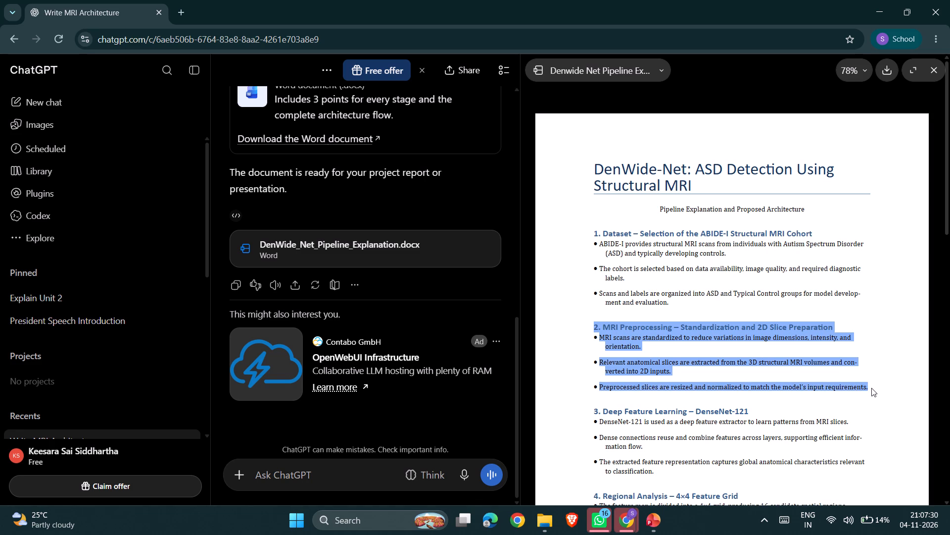
key("ctrl+c")
left_click(659, 516)
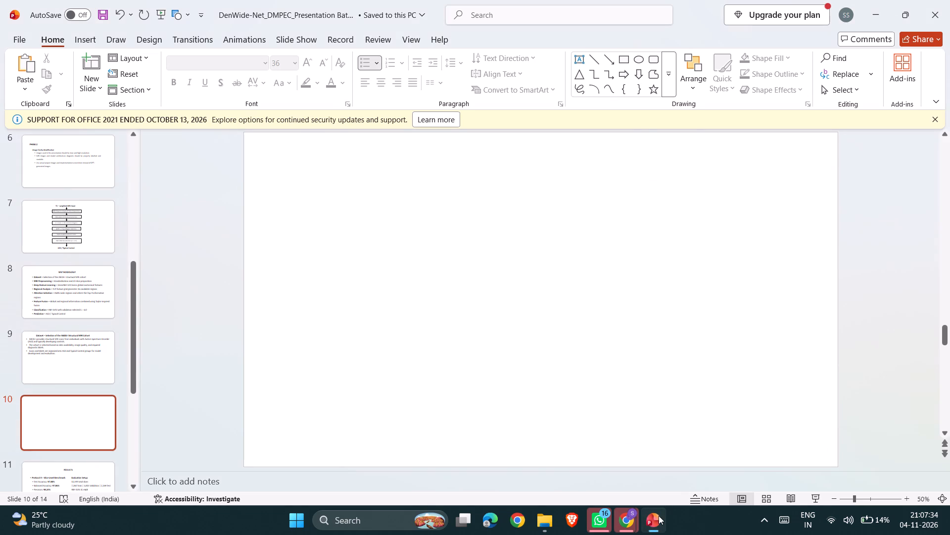
key("ctrl+v")
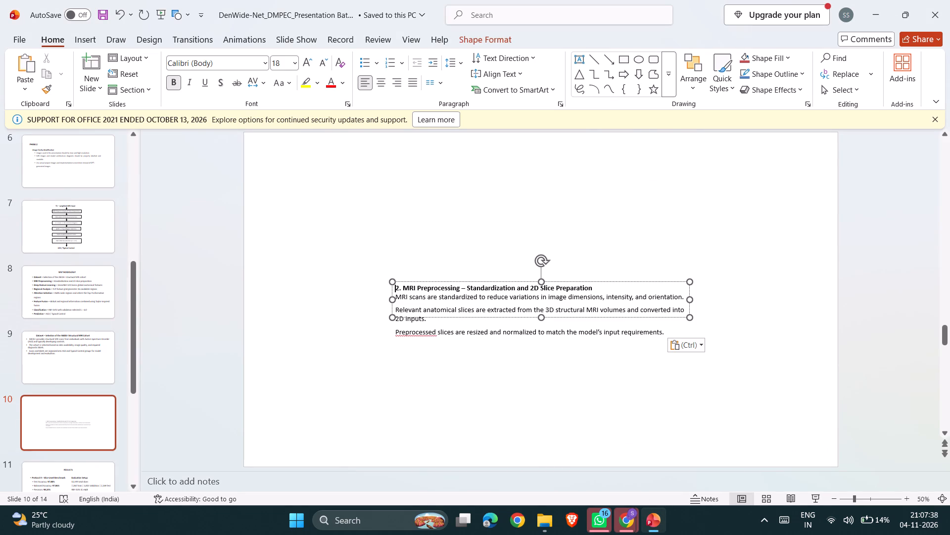
Increase all the MRI Preprocessing text on slide 10 to font size 36.
key("ctrl+a")
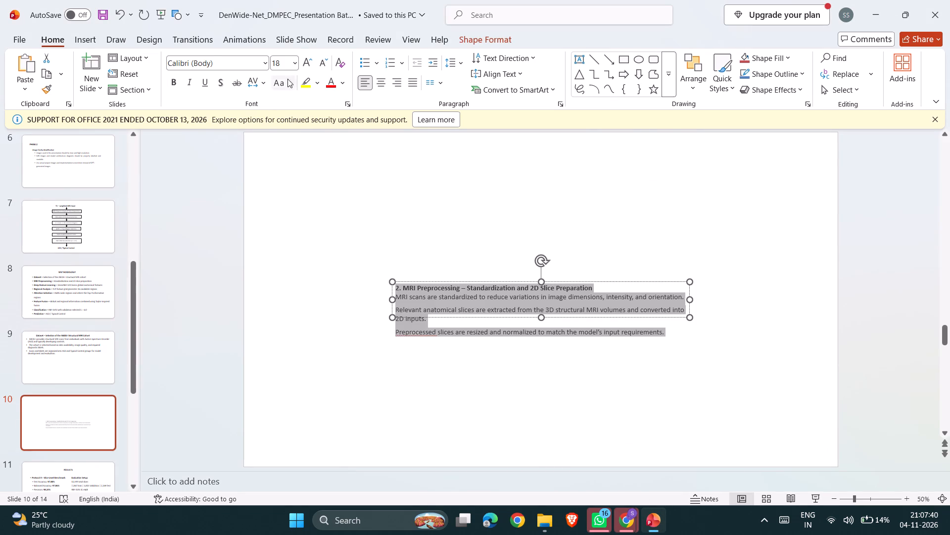
left_click(304, 54)
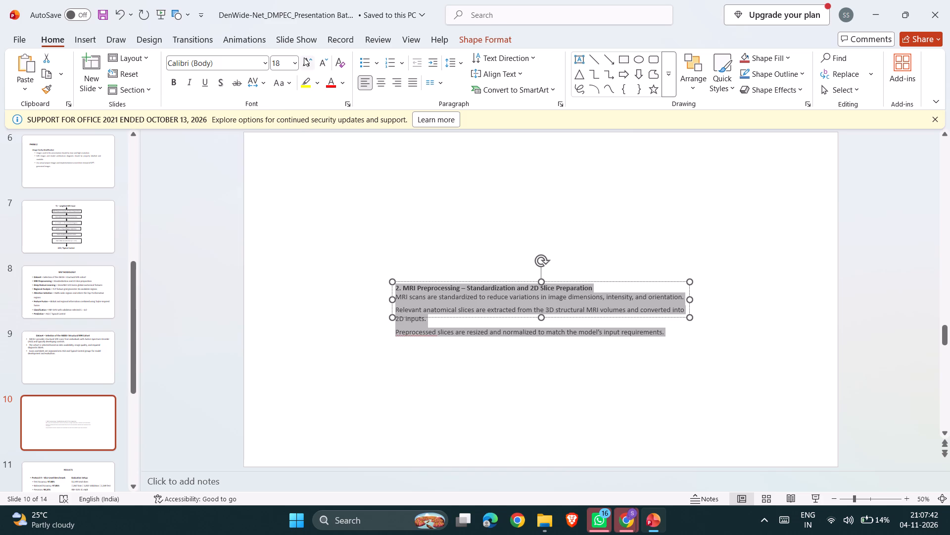
left_click(304, 57)
left_click(304, 57)
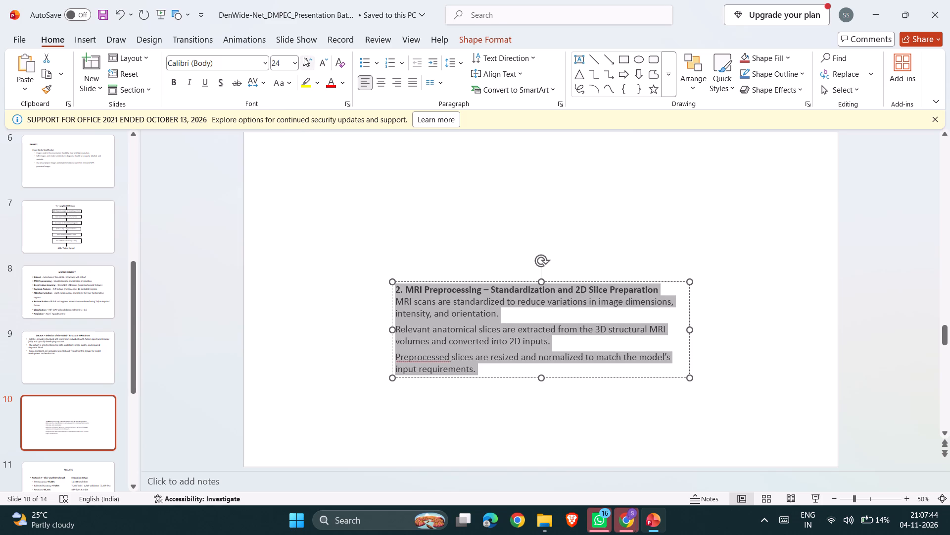
double_click(304, 57)
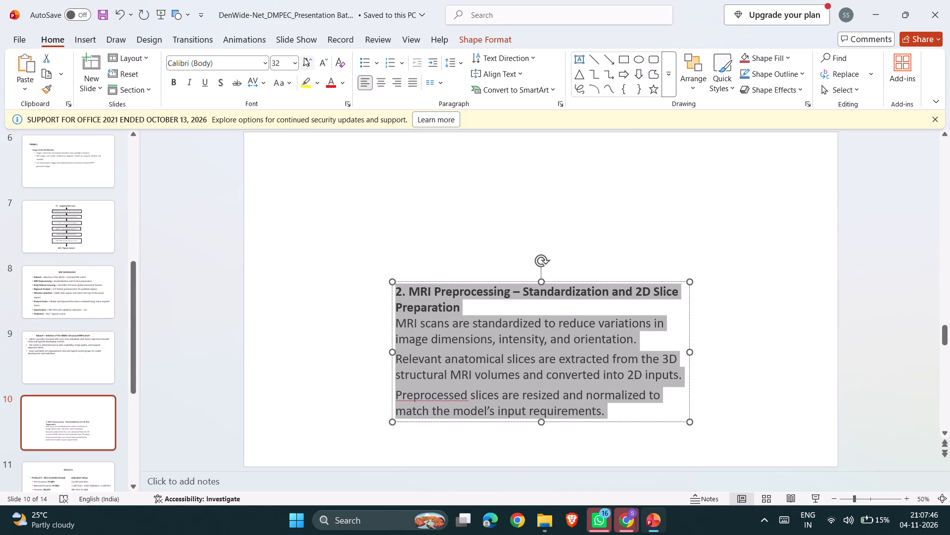
left_click(304, 57)
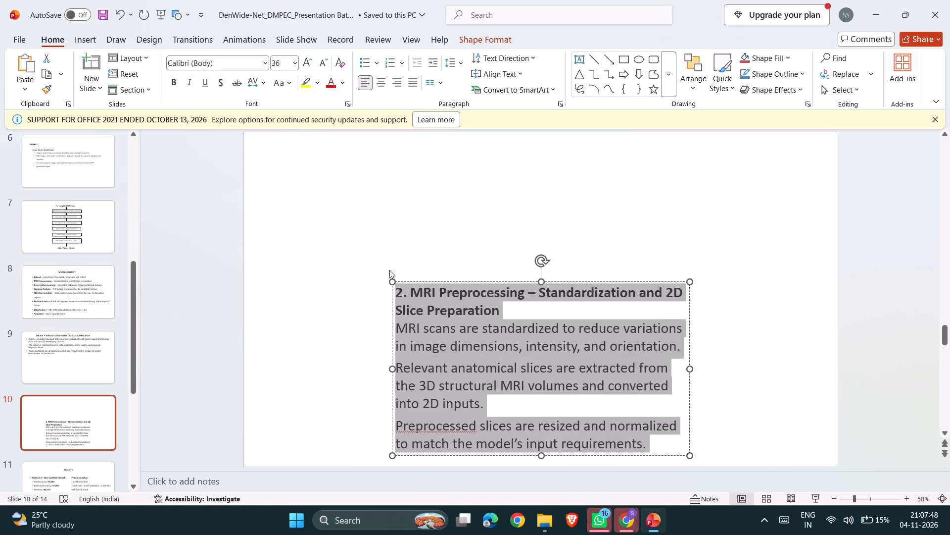
Stretch the MRI Preprocessing text box to the slide's top-left corner and widen it to nearly the full slide width.
left_click_drag(391, 279, 280, 187)
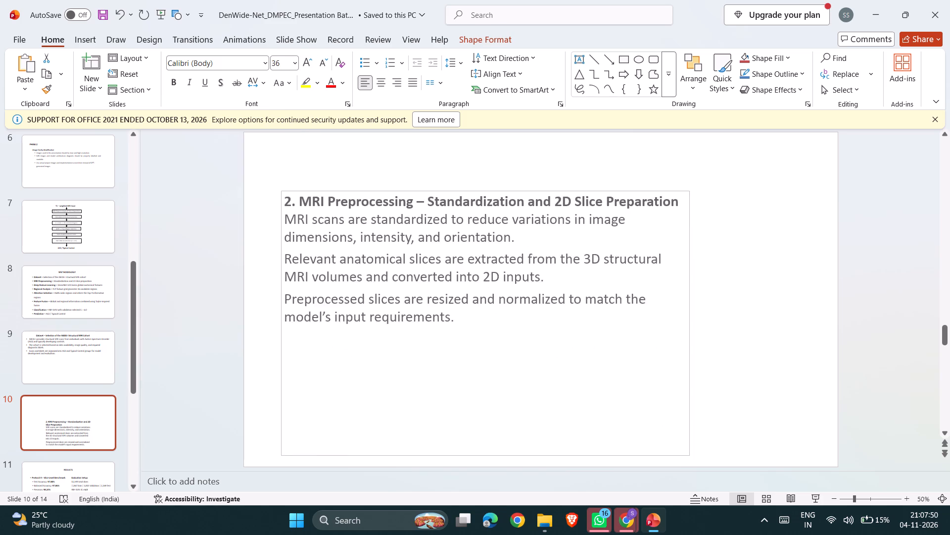
left_click_drag(280, 187, 264, 153)
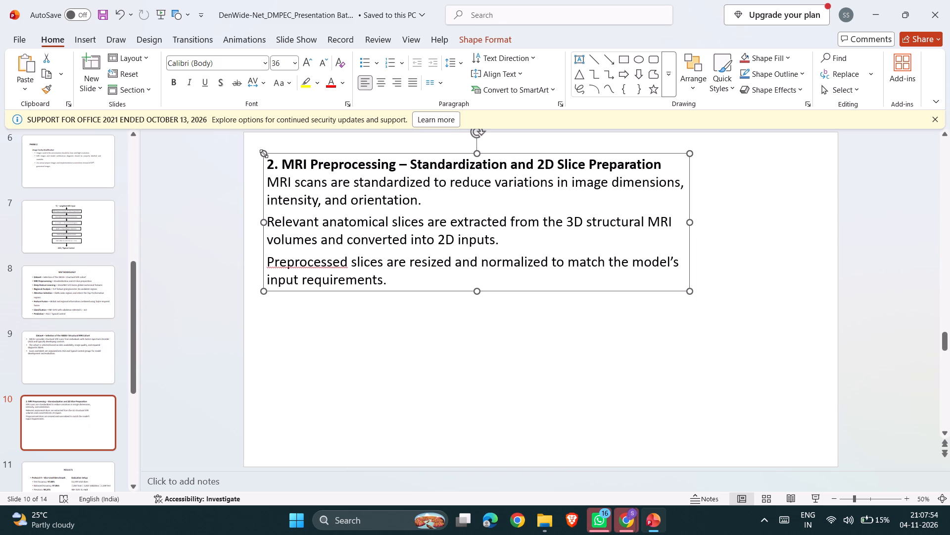
left_click(264, 154)
left_click_drag(264, 154, 249, 135)
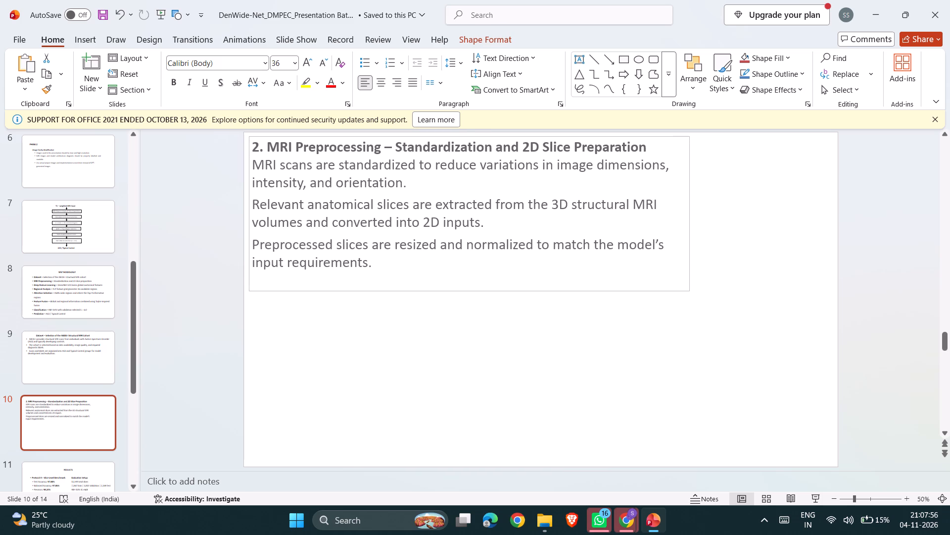
left_click_drag(249, 135, 249, 134)
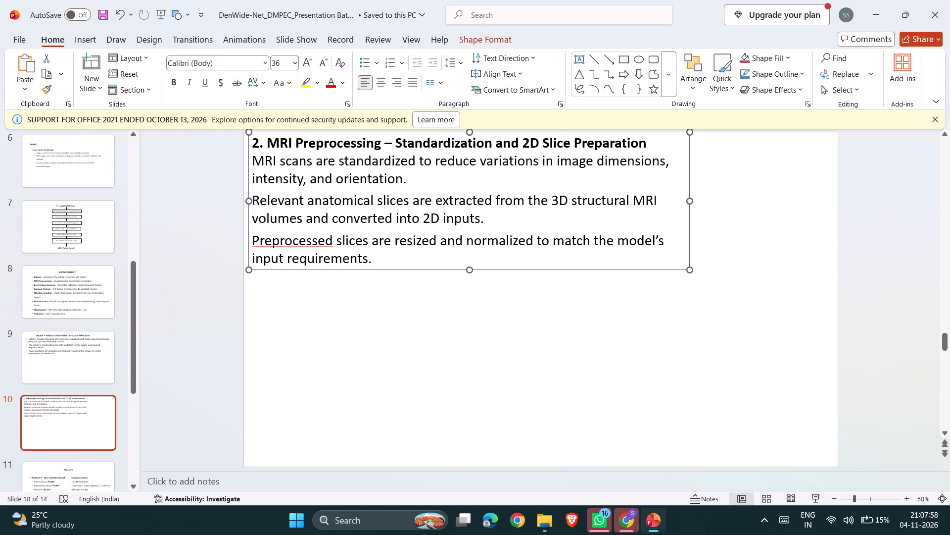
left_click_drag(689, 198, 807, 213)
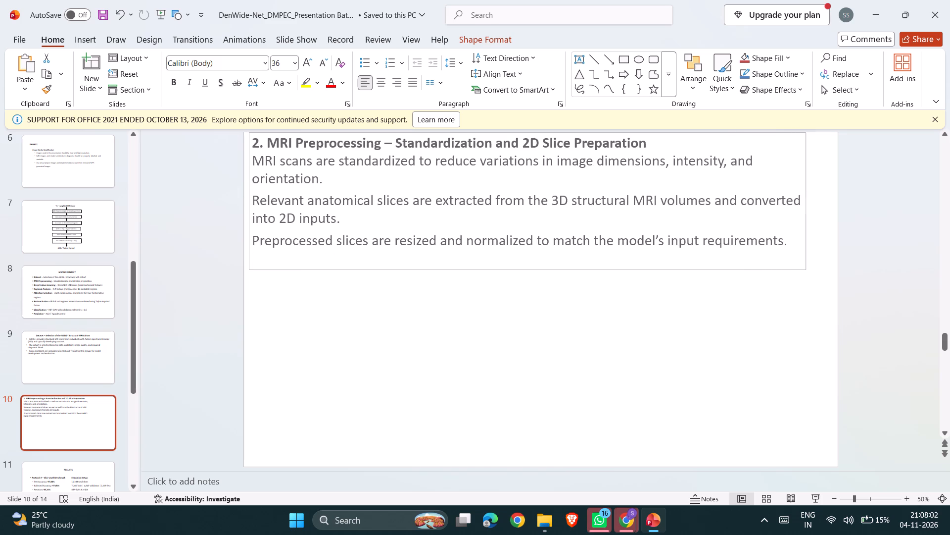
left_click_drag(807, 213, 821, 213)
left_click_drag(821, 213, 826, 213)
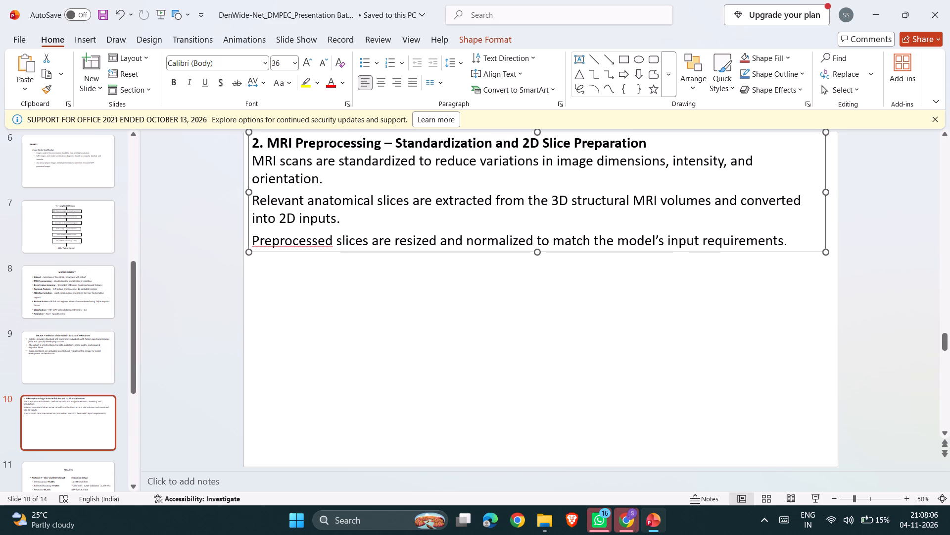
left_click(520, 308)
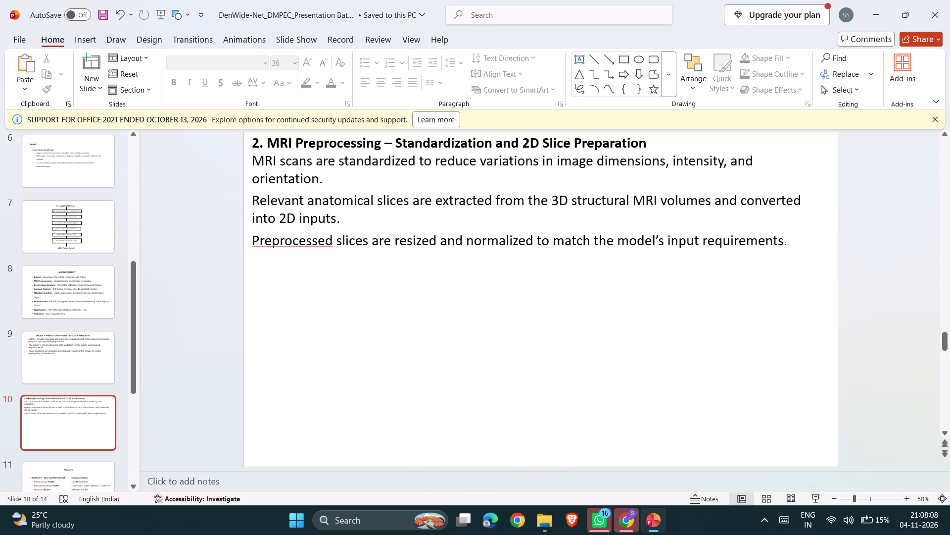
Apply filled round bullets to the three paragraphs below the MRI Preprocessing heading.
left_click(254, 160)
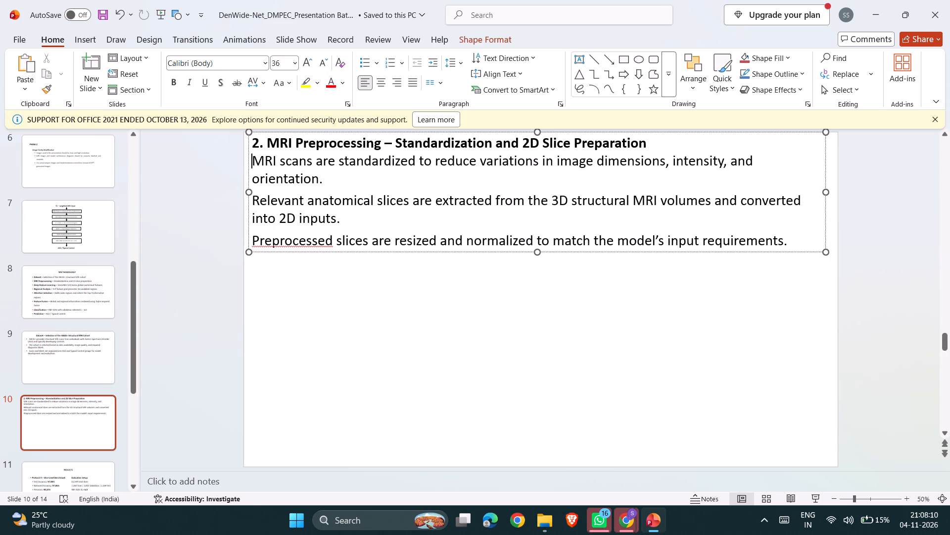
key("shift+Down")
key("shift+Down")
key("shift+Down")
key("shift+Down")
key("shift+Down")
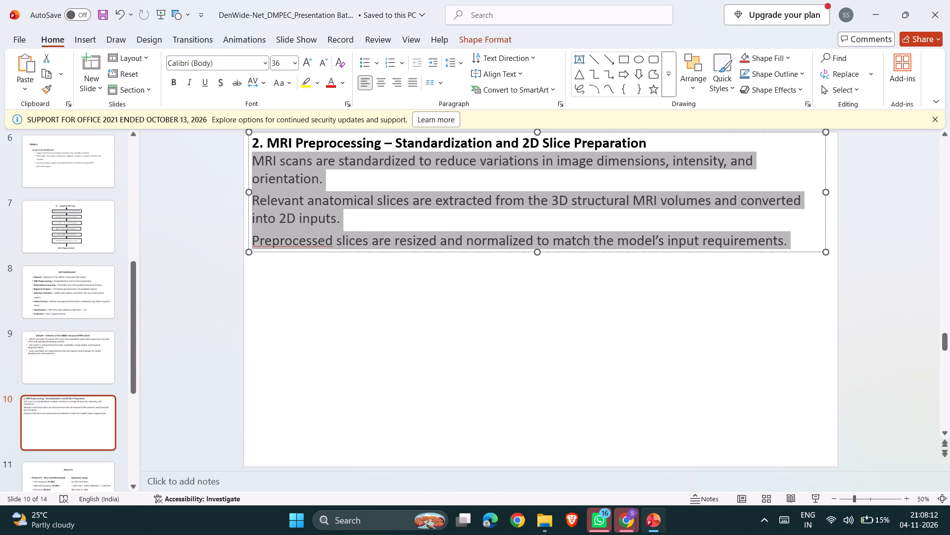
left_click(376, 66)
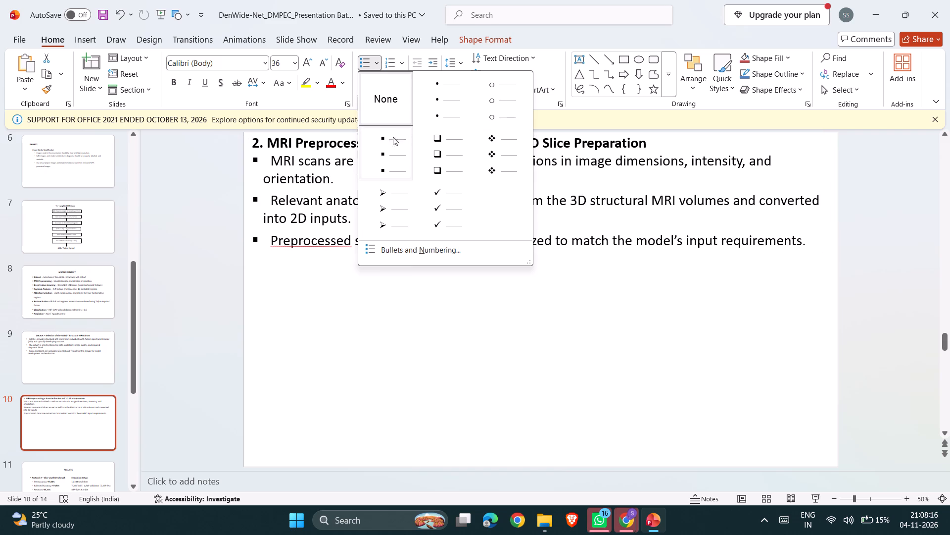
left_click(435, 118)
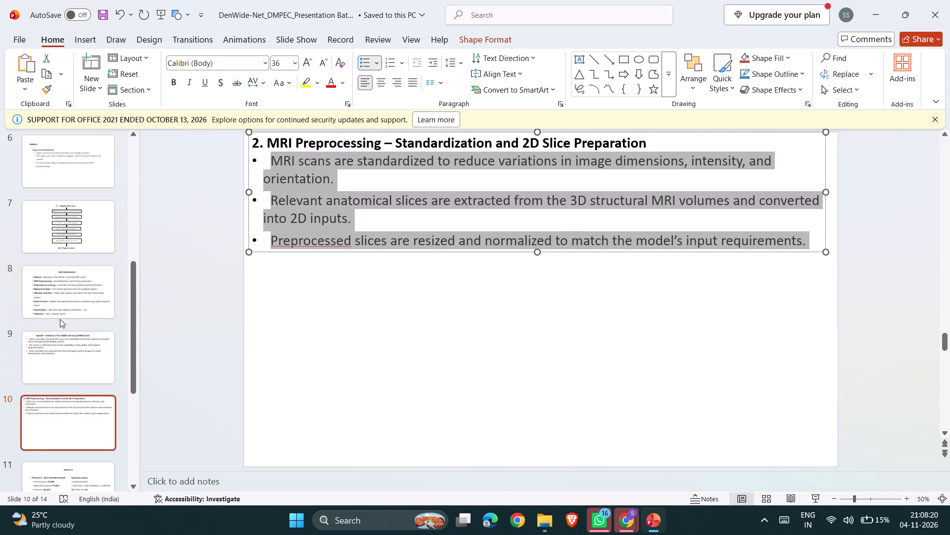
Add a new blank slide after the MRI Preprocessing slide.
left_click(61, 344)
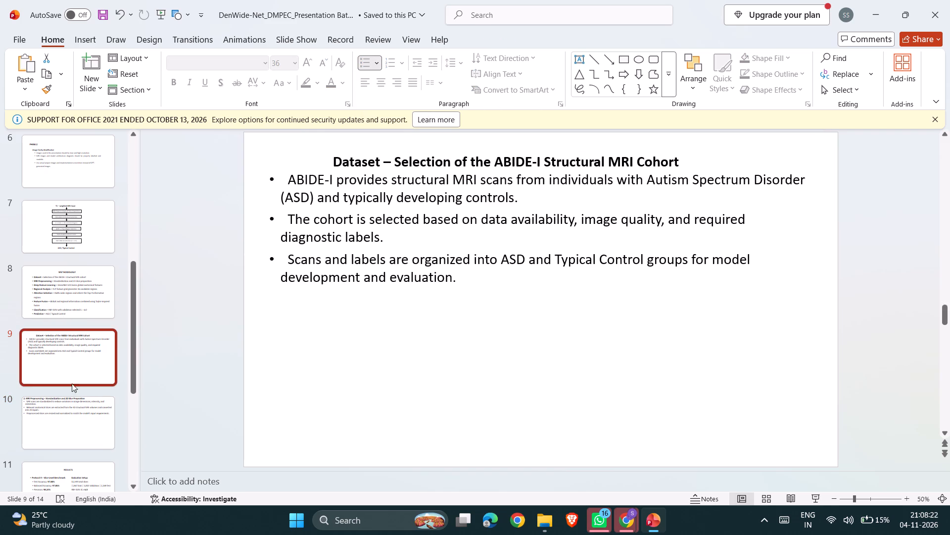
left_click(63, 410)
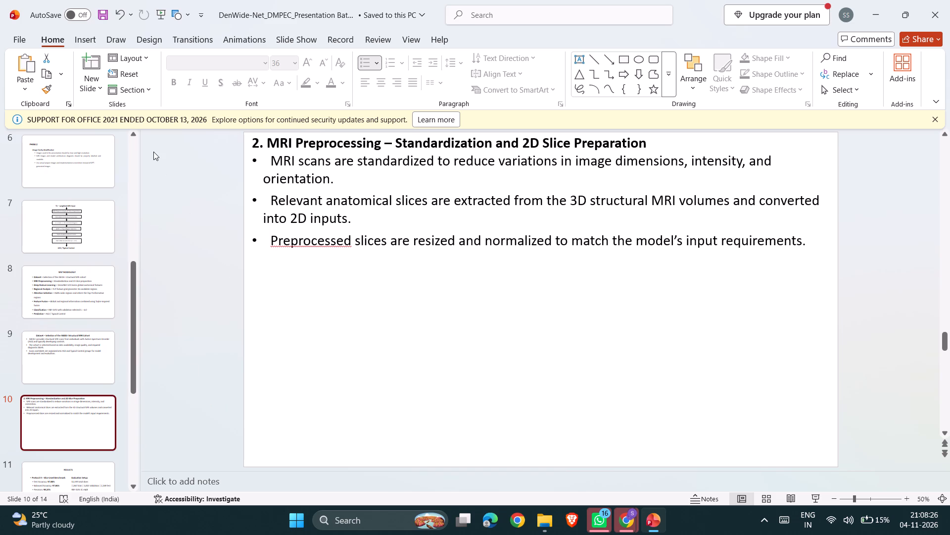
left_click(95, 65)
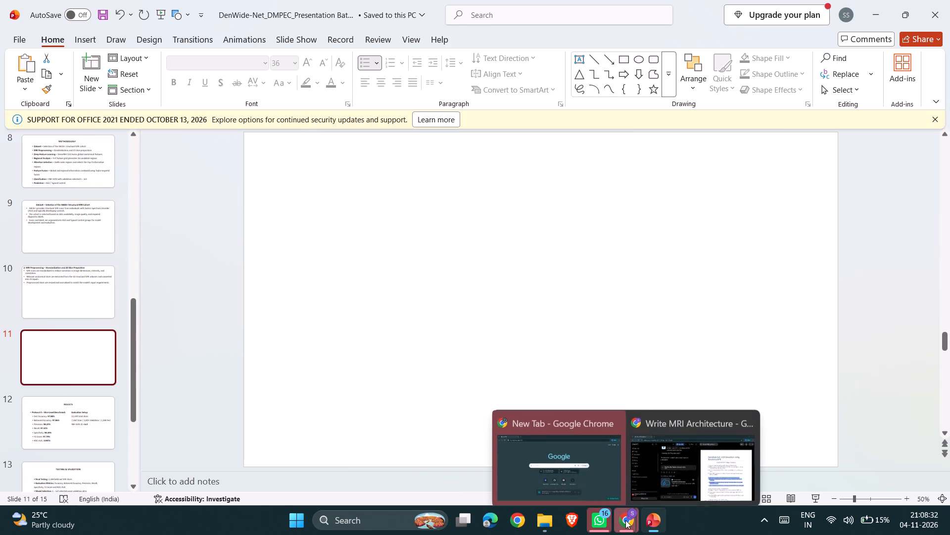
Copy section 3, Deep Feature Learning – DenseNet-121, with its three points from the ChatGPT document in Chrome and paste it onto blank slide 11 in PowerPoint.
left_click(685, 456)
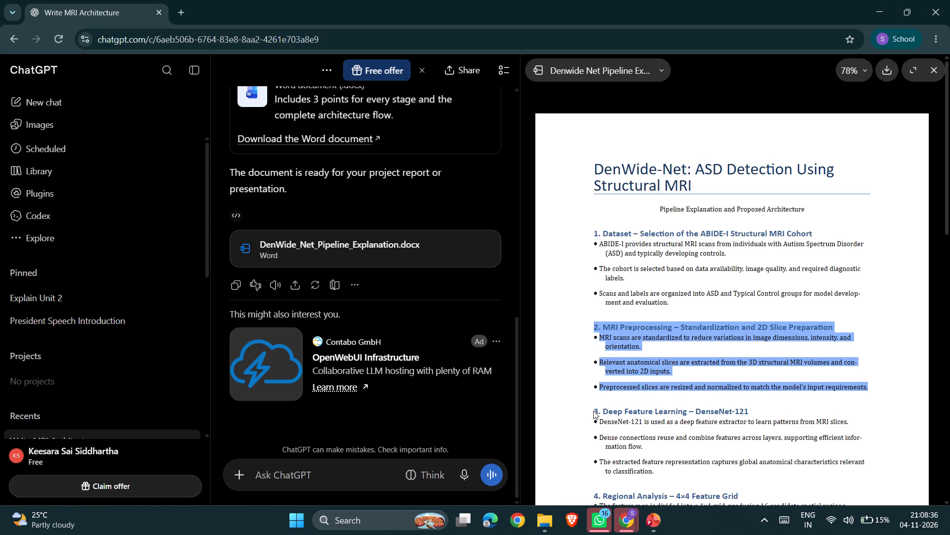
left_click_drag(593, 411, 648, 467)
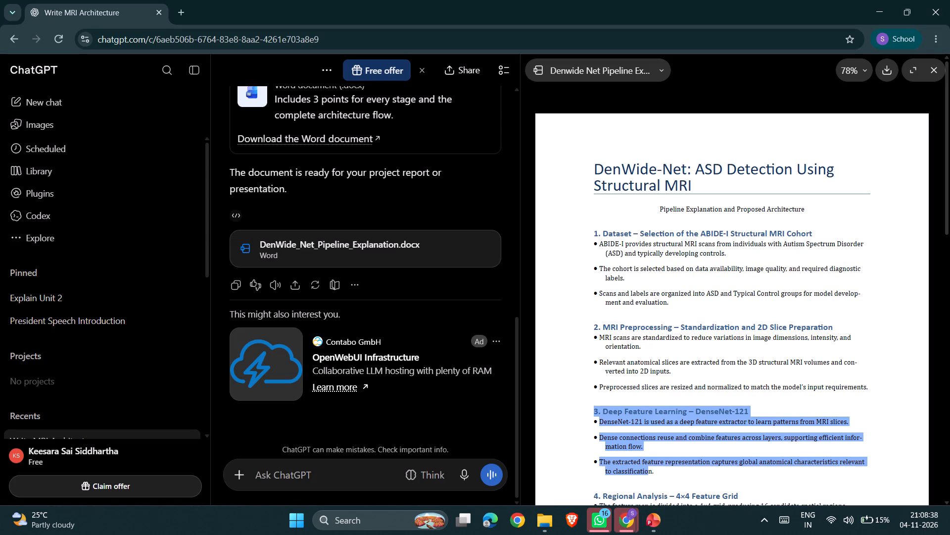
left_click_drag(648, 467, 654, 471)
key("ctrl+c")
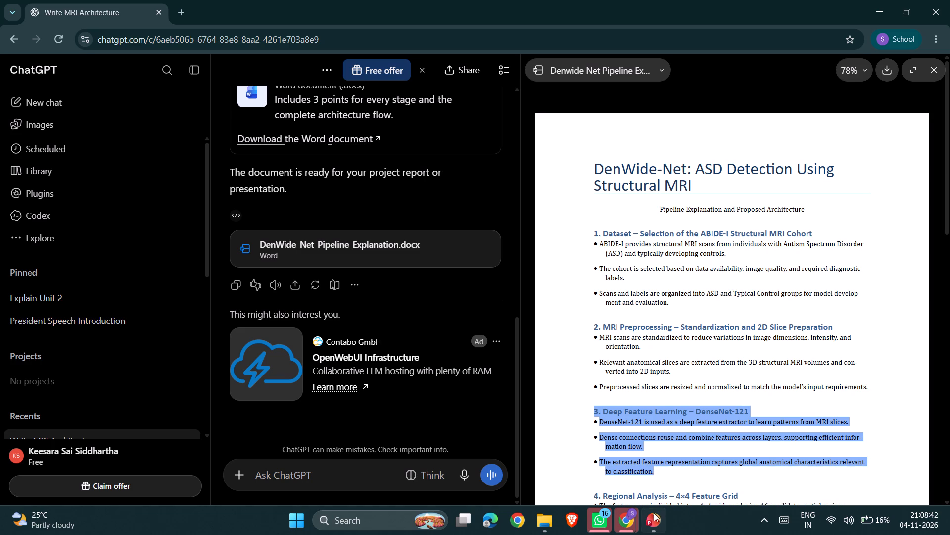
left_click(654, 514)
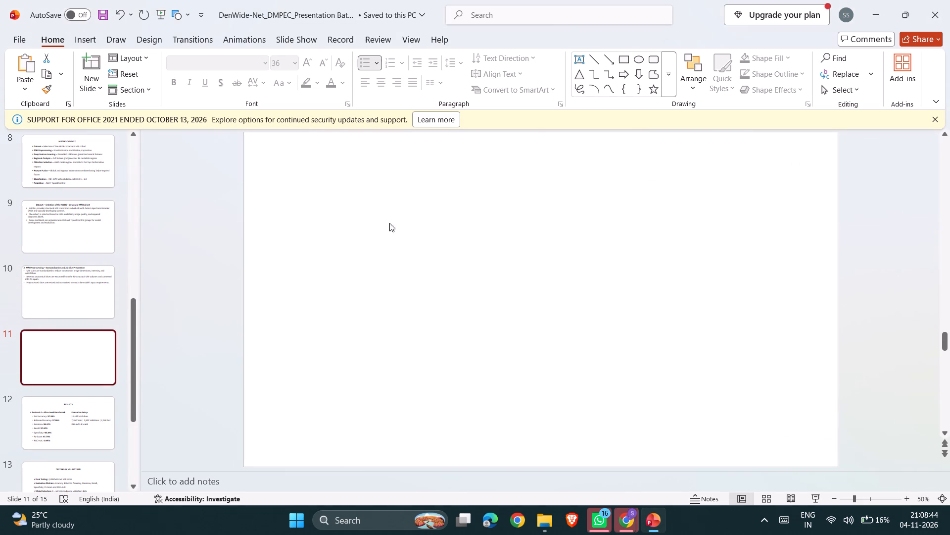
left_click(362, 163)
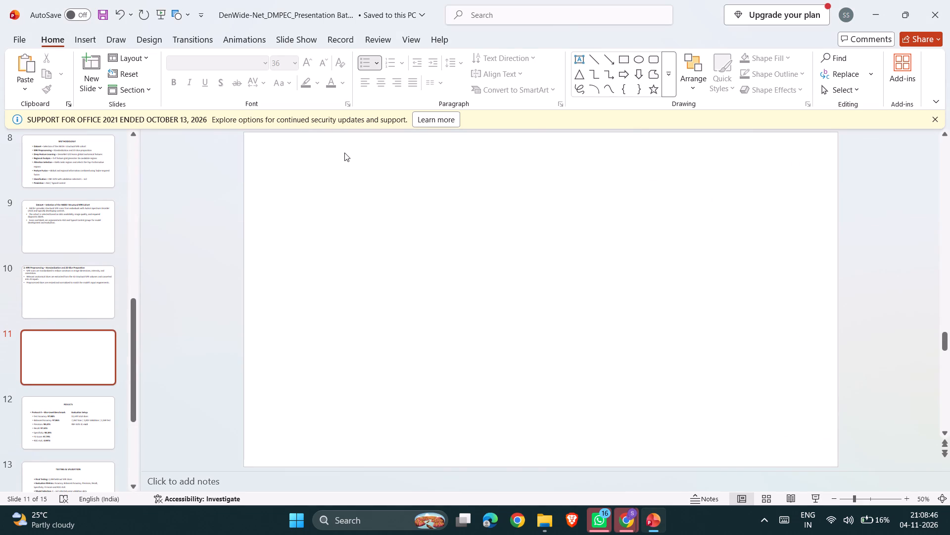
key("ctrl+v")
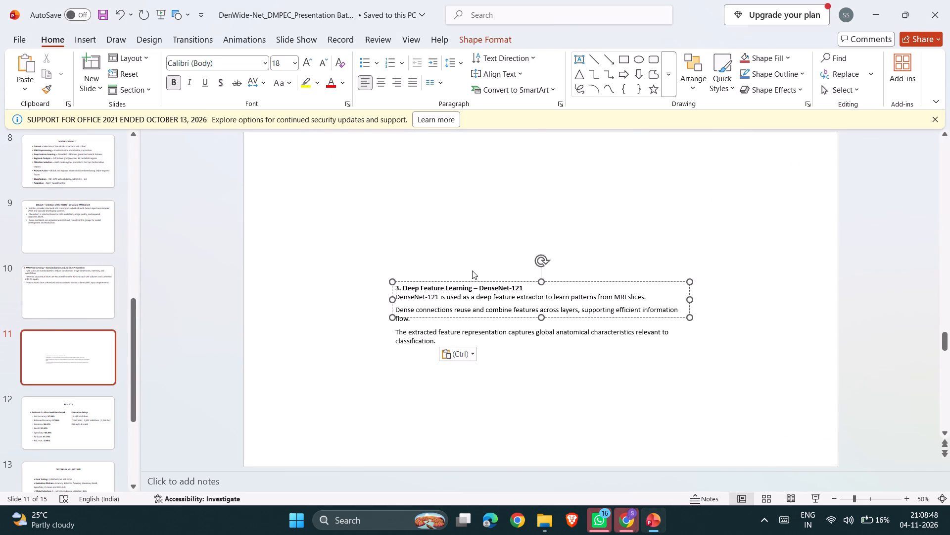
Increase all the Deep Feature Learning text on slide 11 to font size 36.
key("ctrl+a")
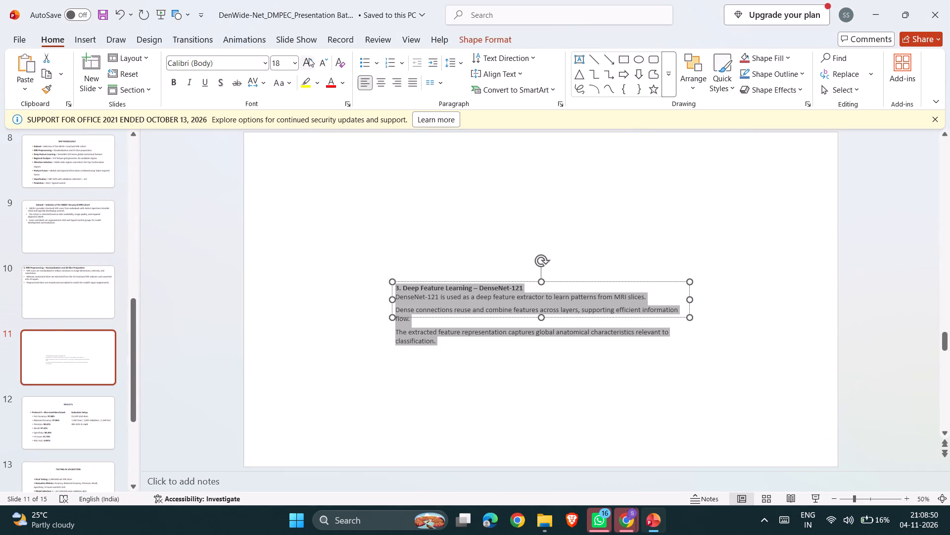
left_click(309, 58)
left_click(309, 58)
left_click(309, 58)
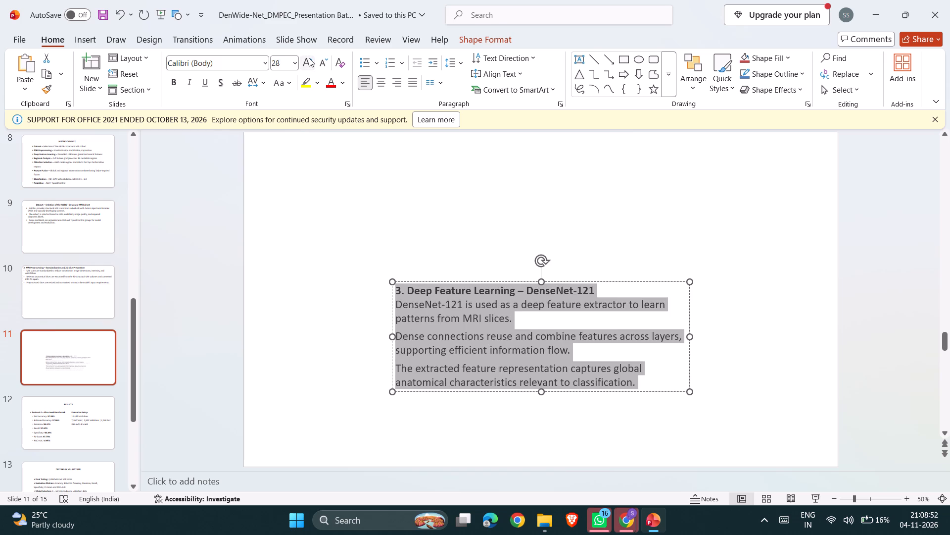
left_click(309, 58)
left_click(309, 58)
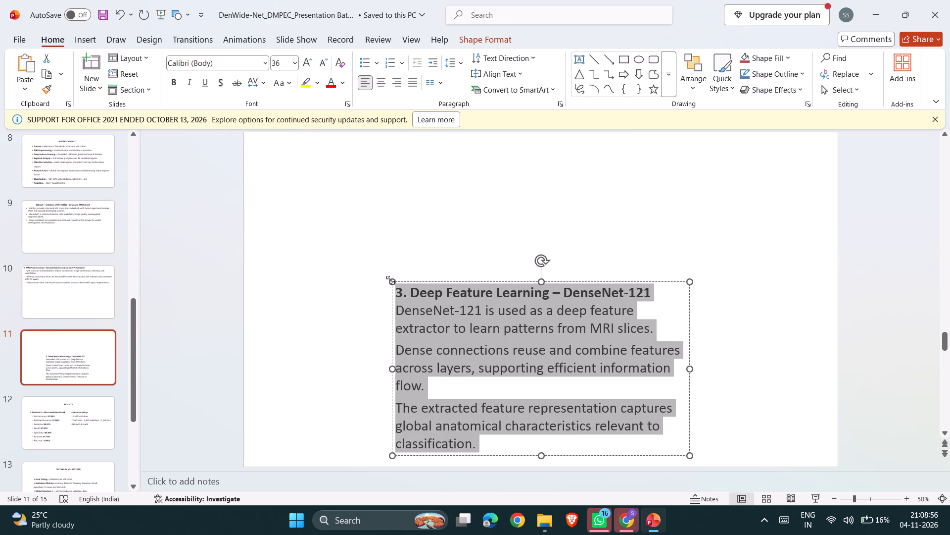
Stretch the Deep Feature Learning text box to the slide's top-left corner and widen it to nearly the full slide width.
left_click_drag(390, 280, 246, 133)
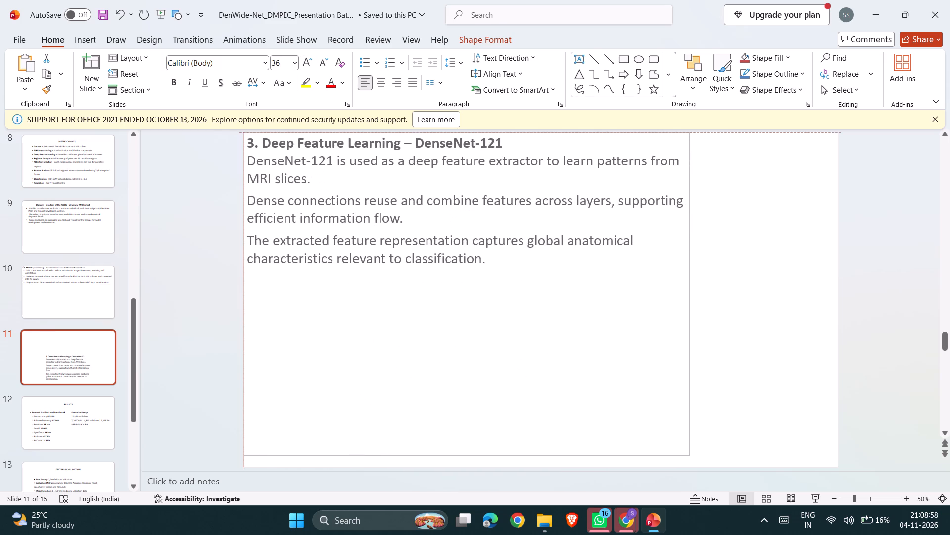
left_click_drag(246, 133, 245, 132)
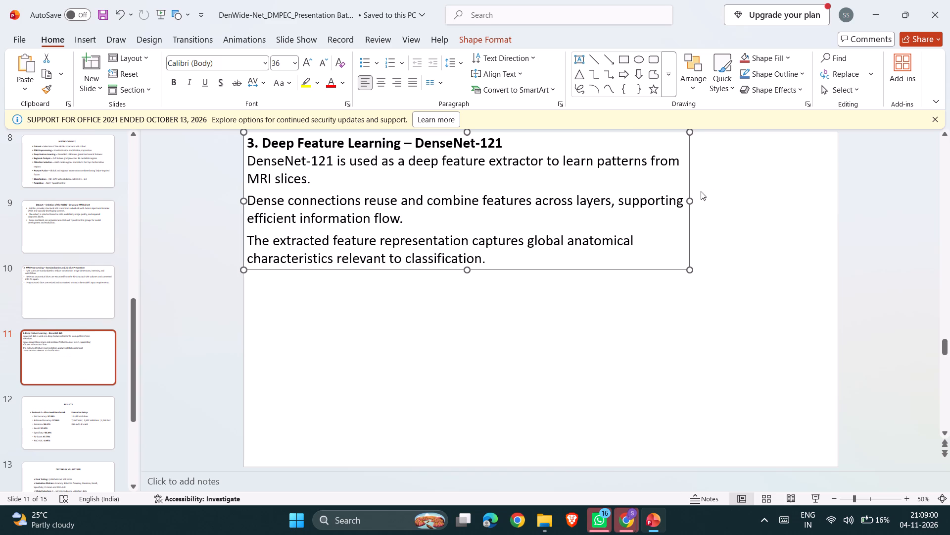
left_click_drag(689, 201, 779, 199)
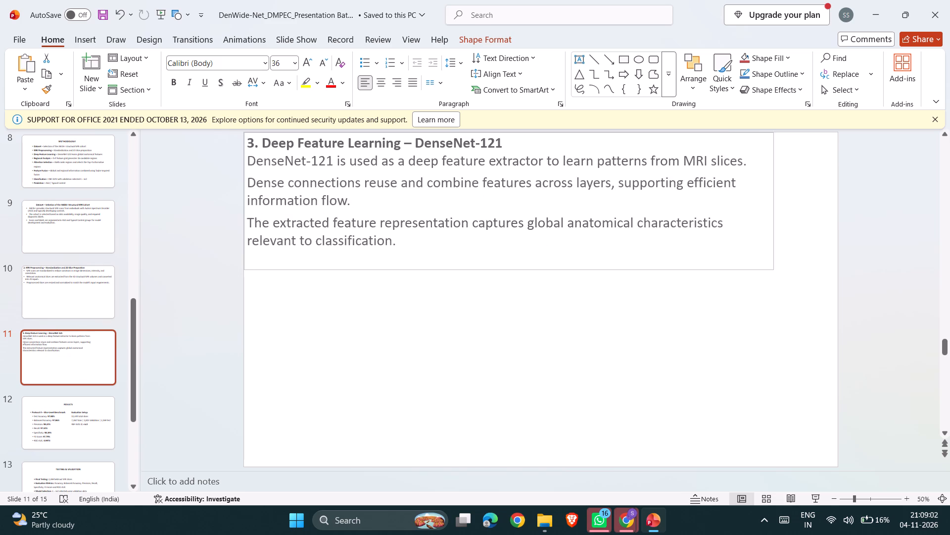
left_click_drag(779, 199, 829, 206)
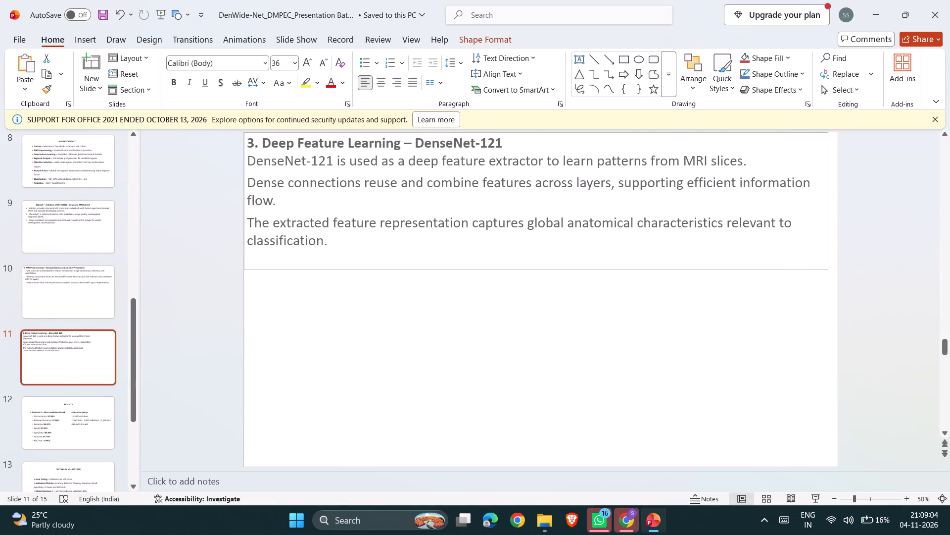
left_click_drag(829, 206, 830, 206)
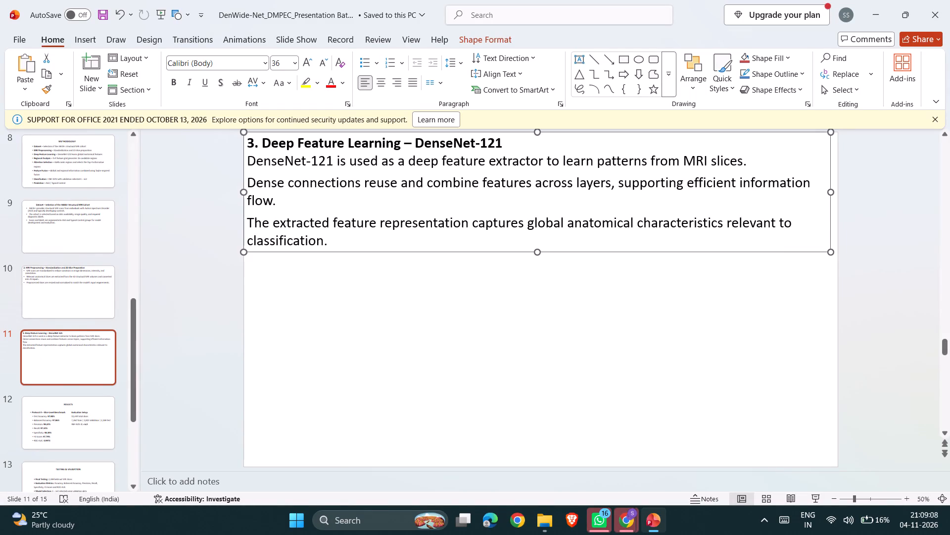
Apply bullets to the three points under the Deep Feature Learning – DenseNet-121 heading on slide 11.
left_click_drag(247, 160, 345, 234)
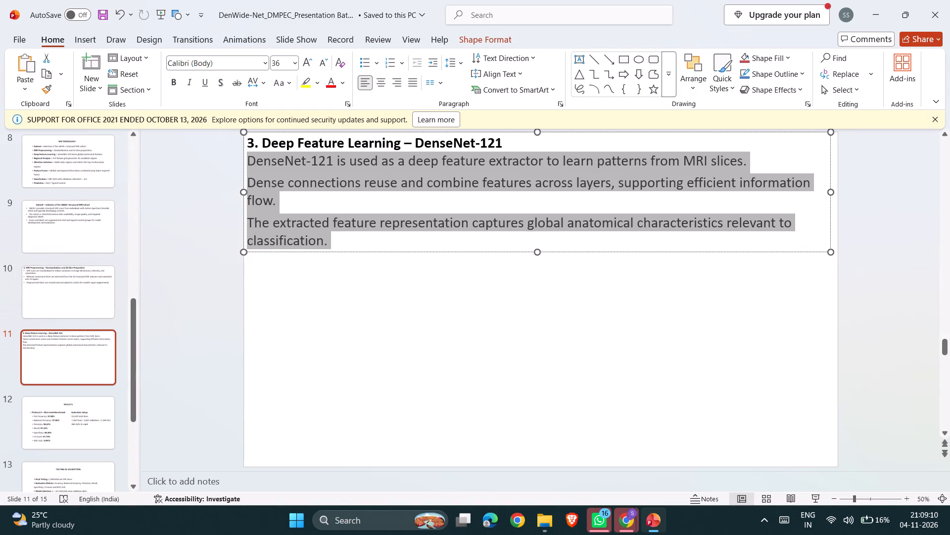
left_click_drag(345, 234, 345, 235)
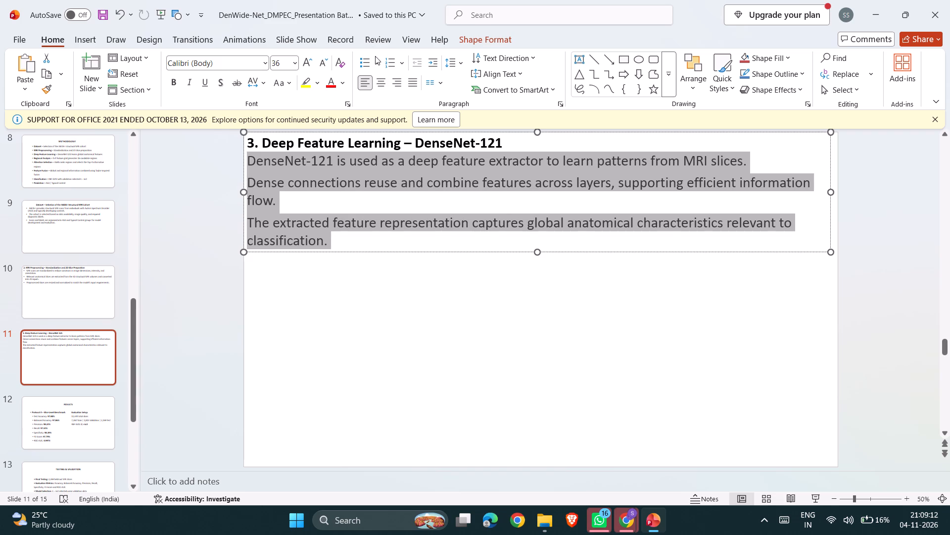
left_click(377, 61)
left_click(431, 104)
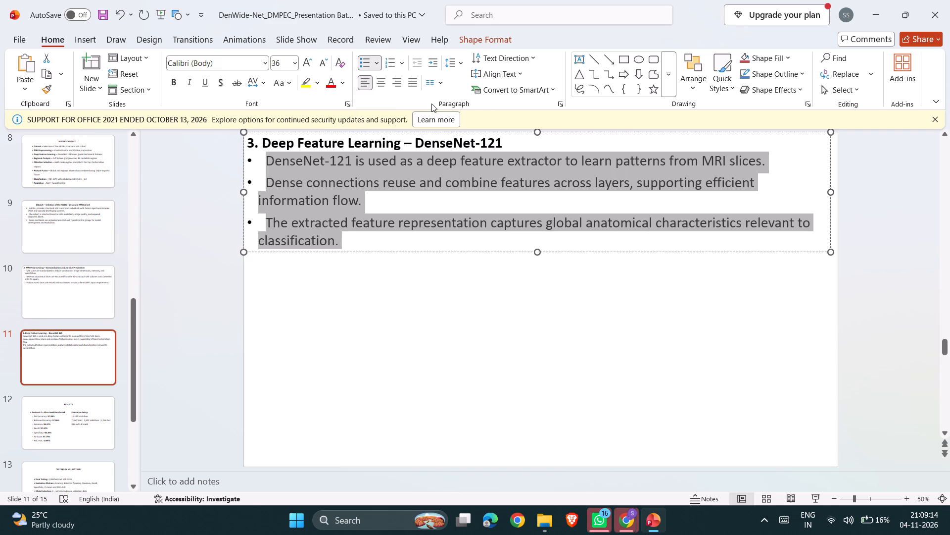
left_click(430, 340)
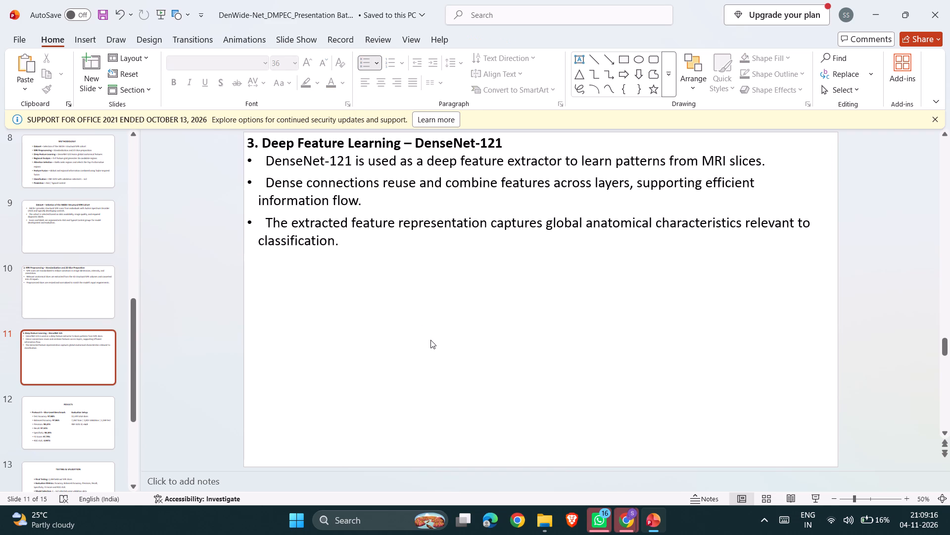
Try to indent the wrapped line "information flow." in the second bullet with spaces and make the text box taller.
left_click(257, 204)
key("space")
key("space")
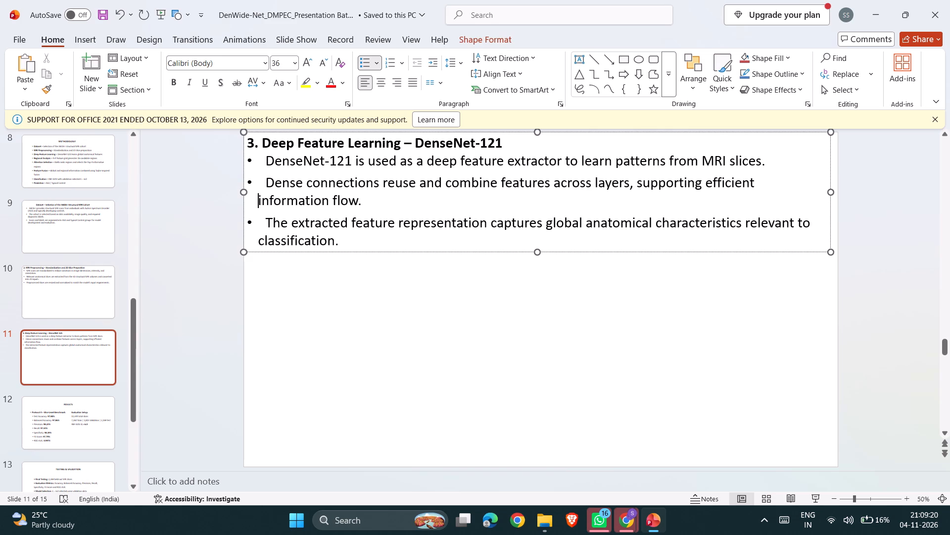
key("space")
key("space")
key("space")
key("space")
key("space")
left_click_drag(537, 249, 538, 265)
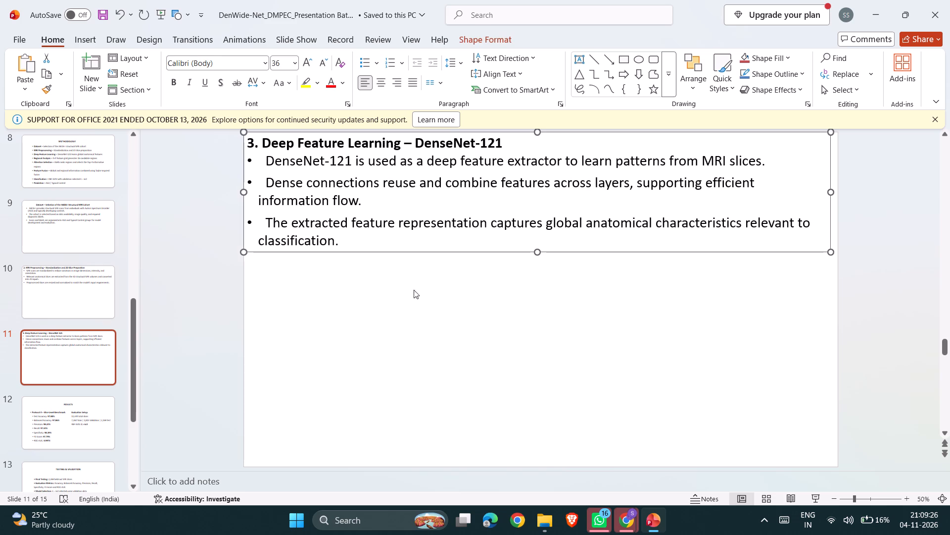
Add a new blank slide after the Deep Feature Learning slide.
left_click(90, 73)
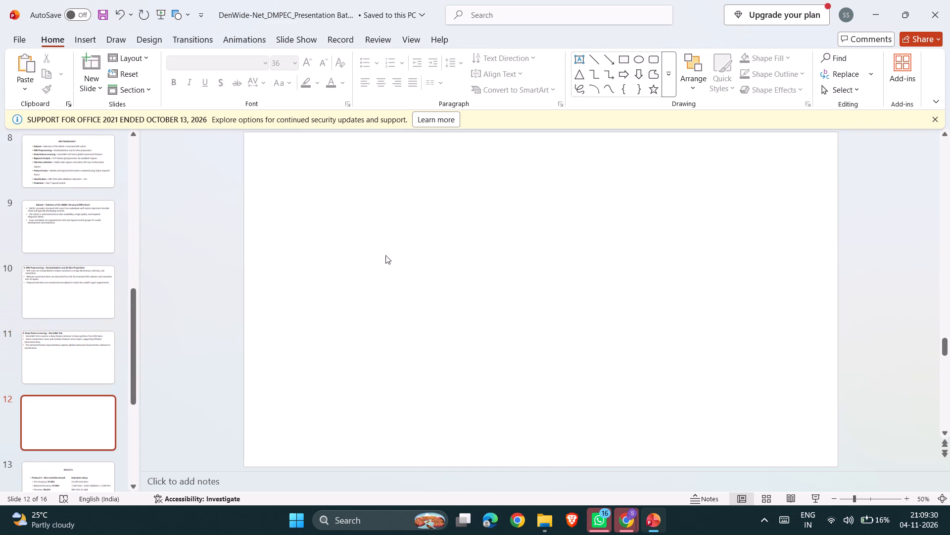
left_click(617, 510)
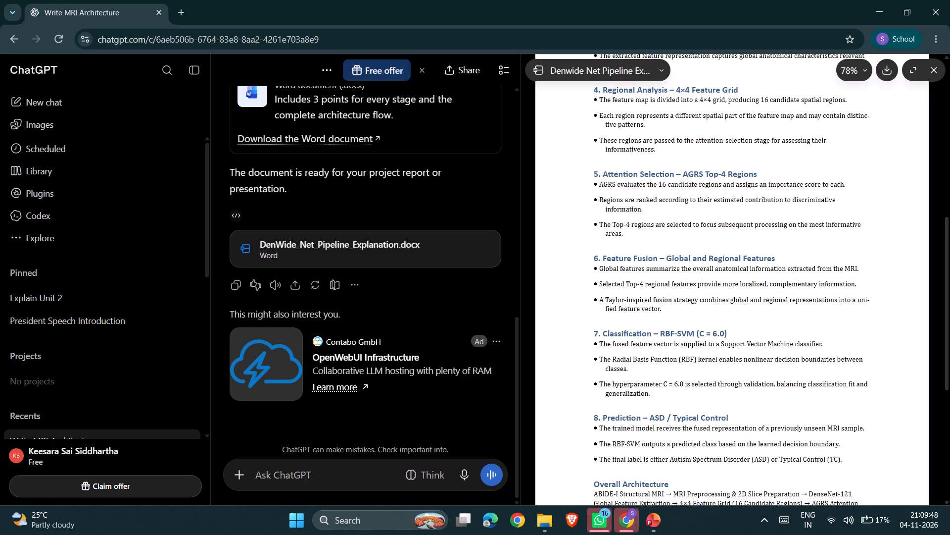
left_click_drag(594, 88, 663, 152)
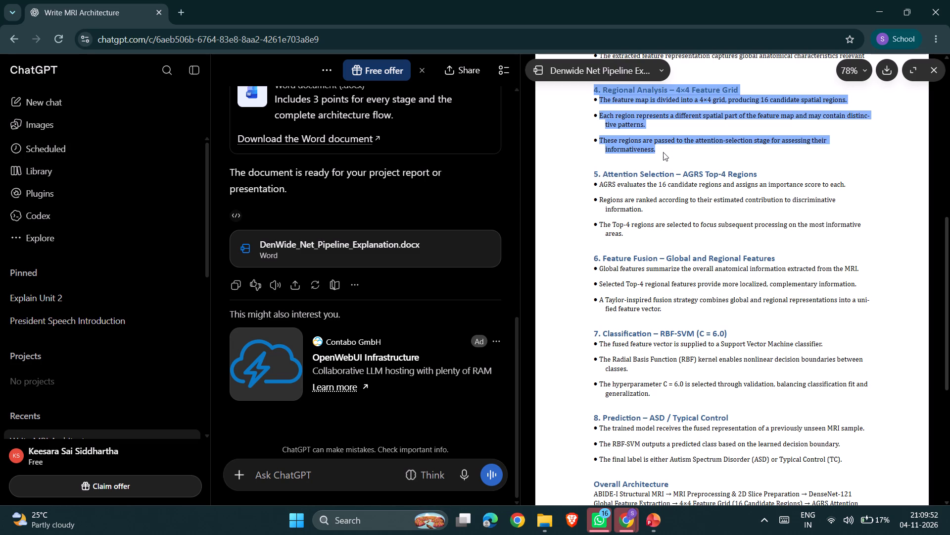
left_click_drag(663, 152, 661, 150)
key("ctrl+c")
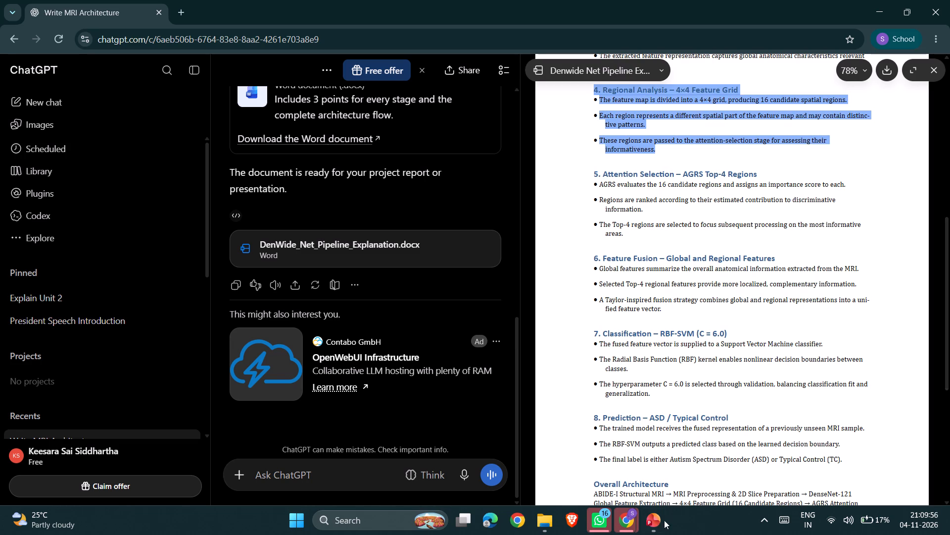
left_click(656, 526)
key("ctrl+v")
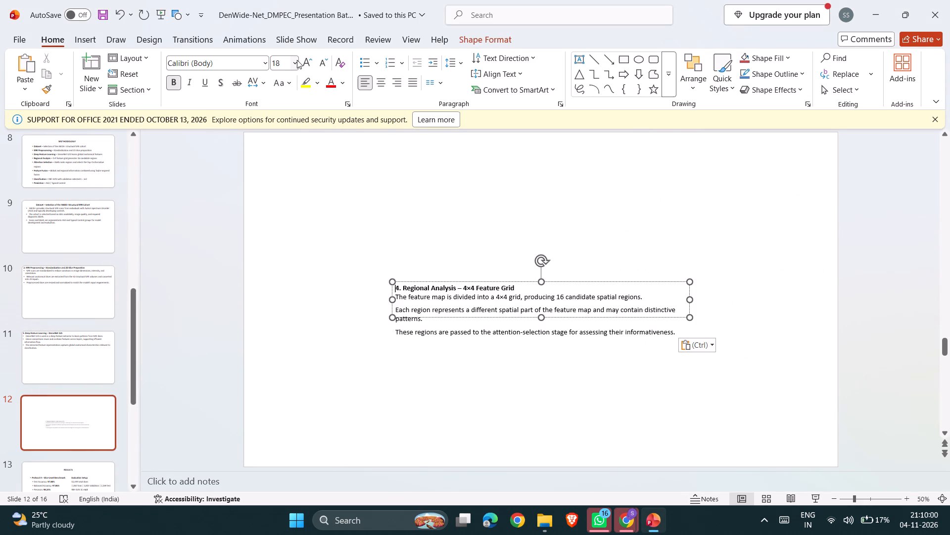
Increase all the Regional Analysis text on slide 12 to font size 36.
triple_click(305, 62)
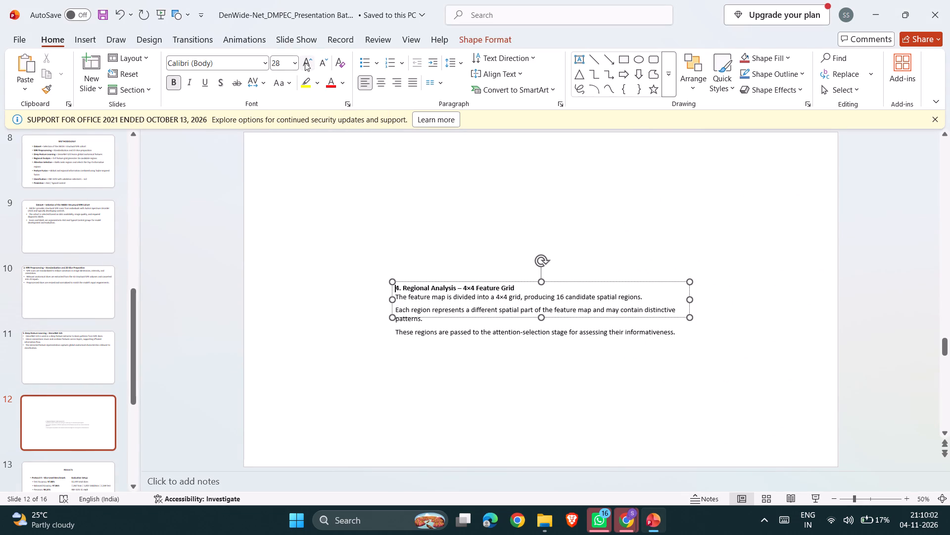
left_click(305, 62)
key("ctrl+a")
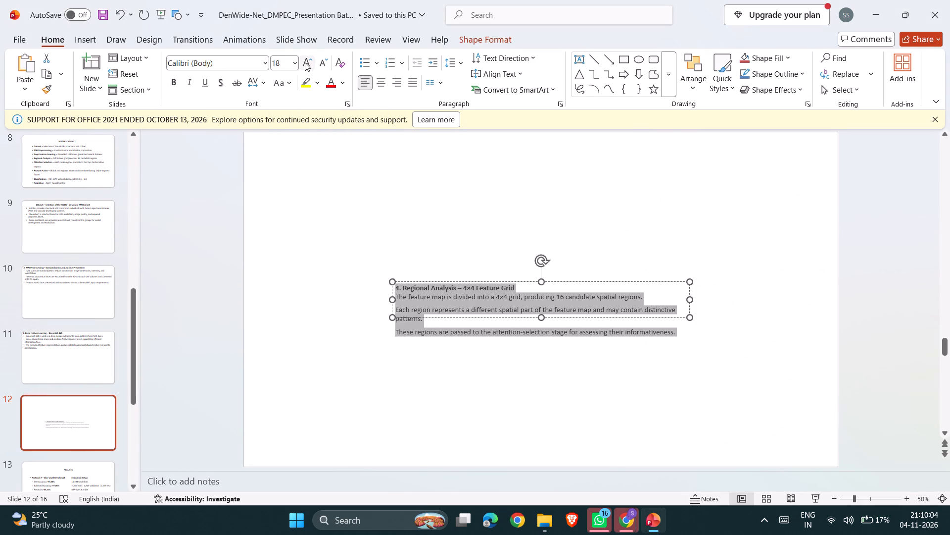
triple_click(305, 62)
double_click(305, 62)
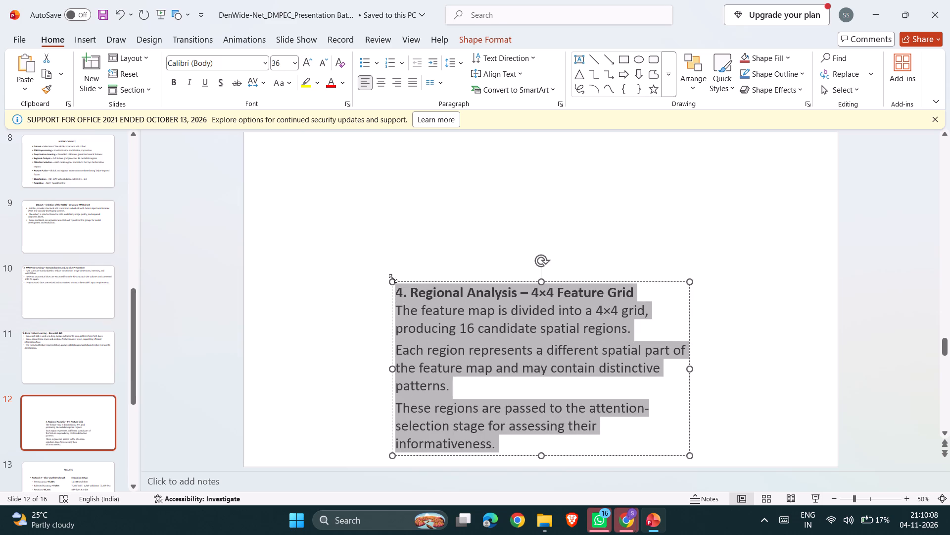
Stretch the Regional Analysis text box to the slide's top-left corner and widen it to nearly the full slide width.
left_click_drag(391, 281, 289, 139)
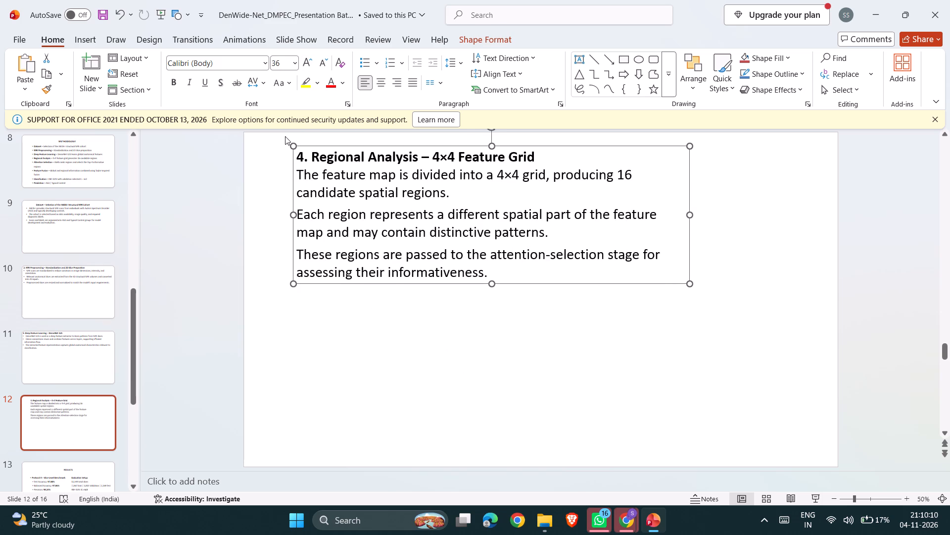
left_click_drag(294, 146, 249, 127)
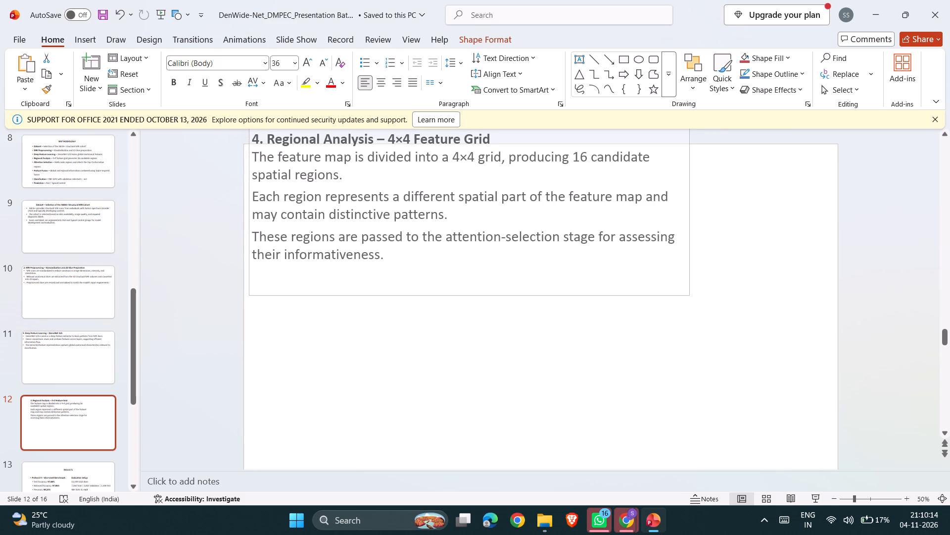
left_click_drag(249, 127, 246, 157)
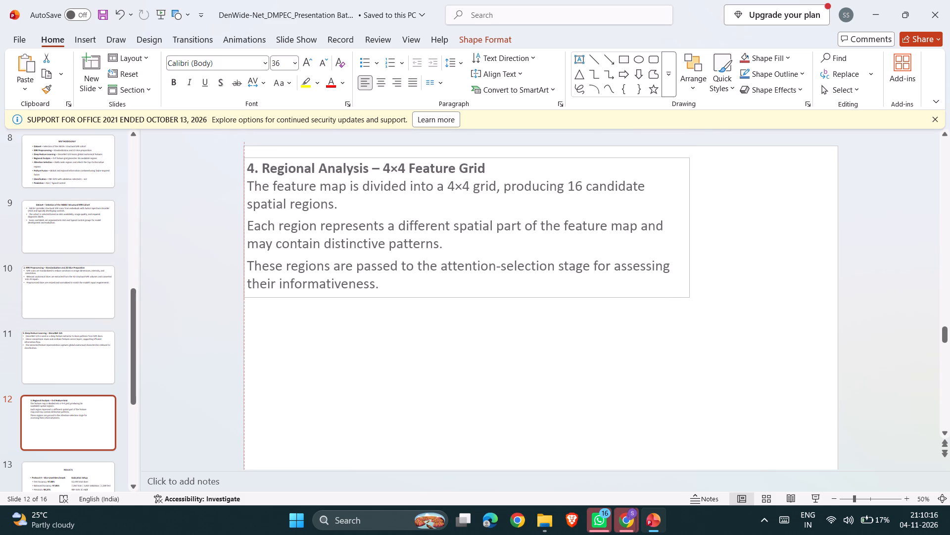
left_click_drag(246, 157, 246, 150)
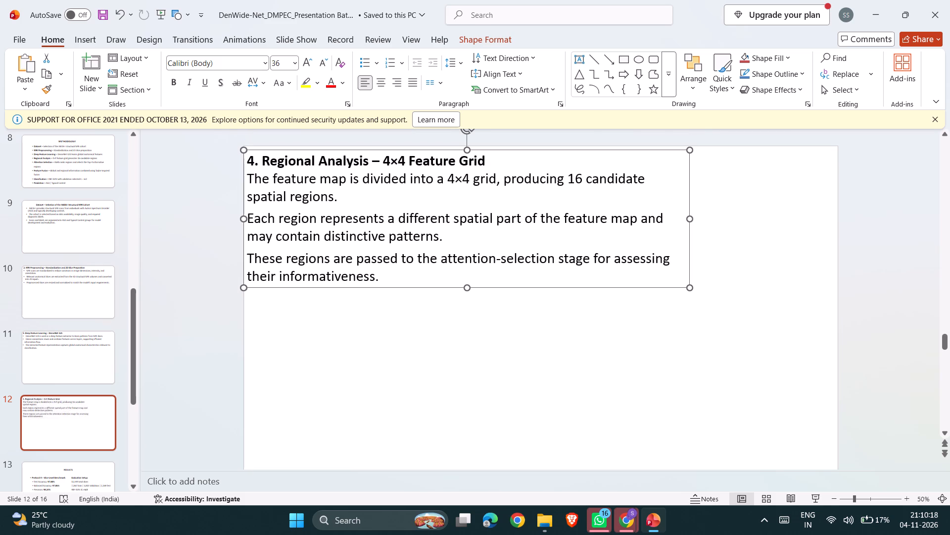
scroll(494, 320, "down", 1)
left_click_drag(690, 215, 699, 214)
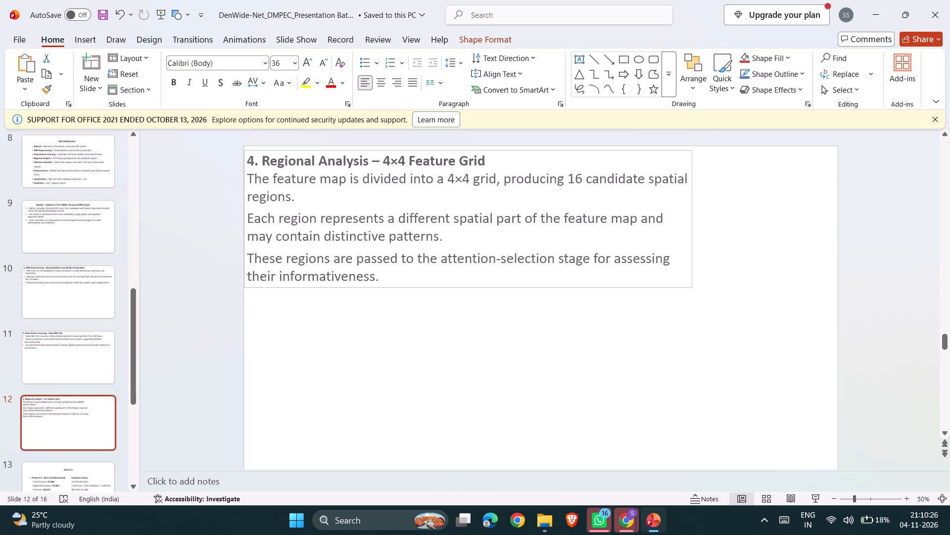
left_click_drag(699, 214, 819, 216)
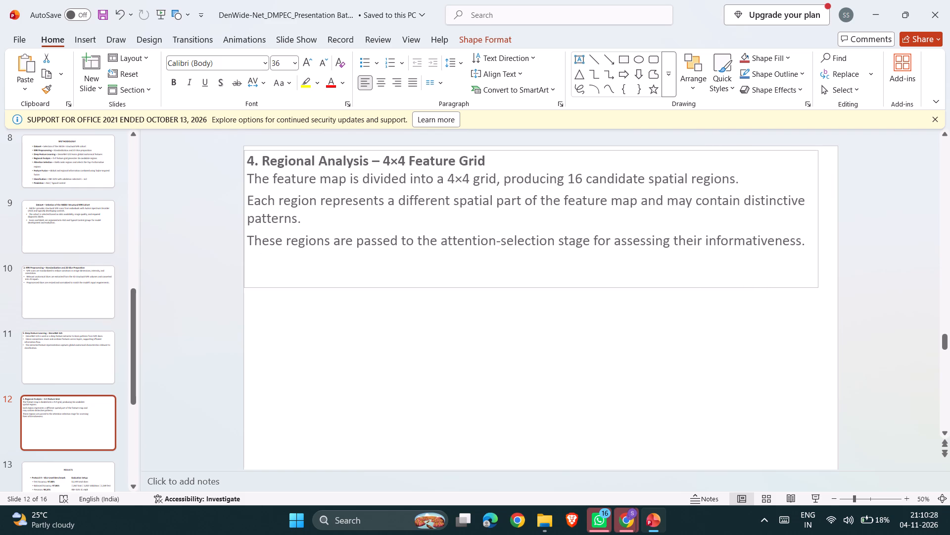
left_click_drag(819, 216, 830, 219)
left_click_drag(830, 219, 831, 219)
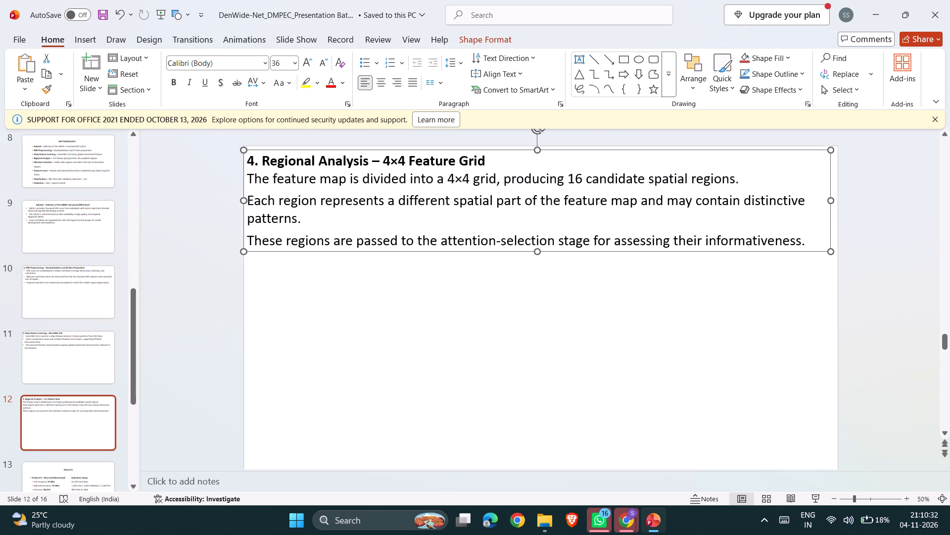
Apply round bullets to the three points below the Regional Analysis heading on slide 12.
left_click(249, 176)
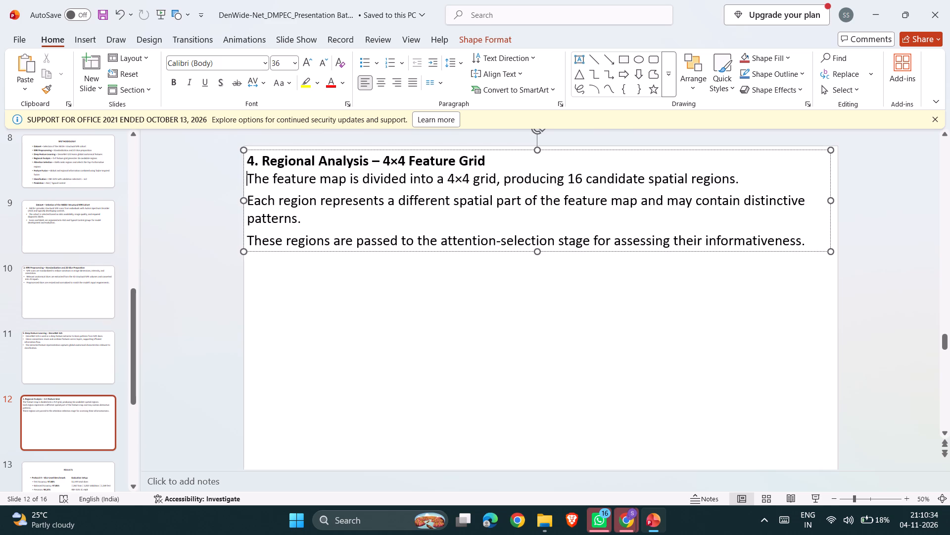
key("shift+Down")
key("shift+Down")
key("shift+Down")
key("shift+Down")
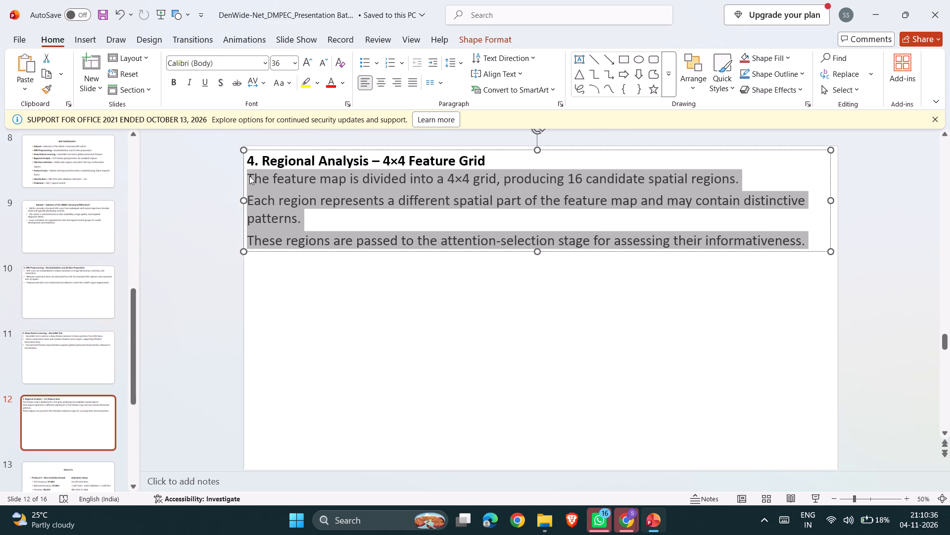
left_click(378, 63)
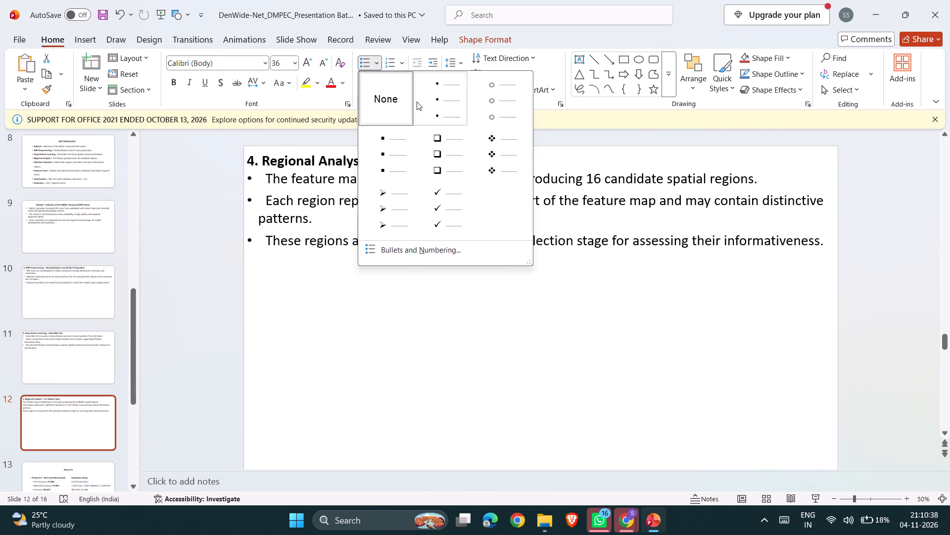
left_click(417, 102)
left_click(339, 321)
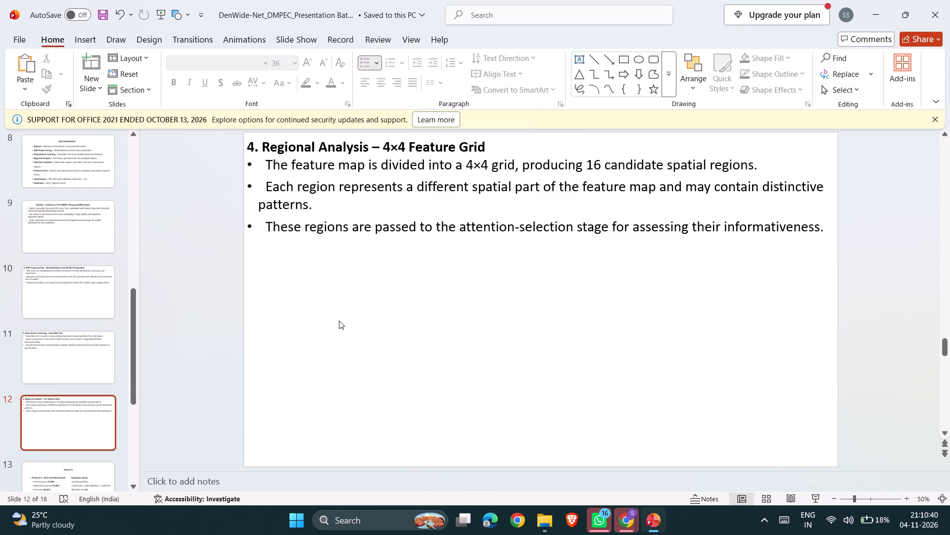
Add a new blank slide after the Regional Analysis slide.
left_click(99, 59)
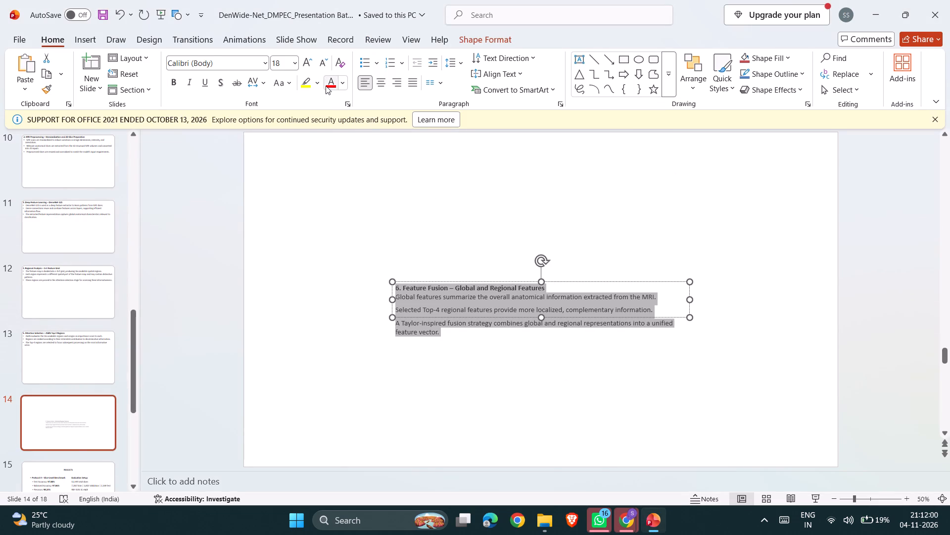
left_click(311, 64)
triple_click(311, 64)
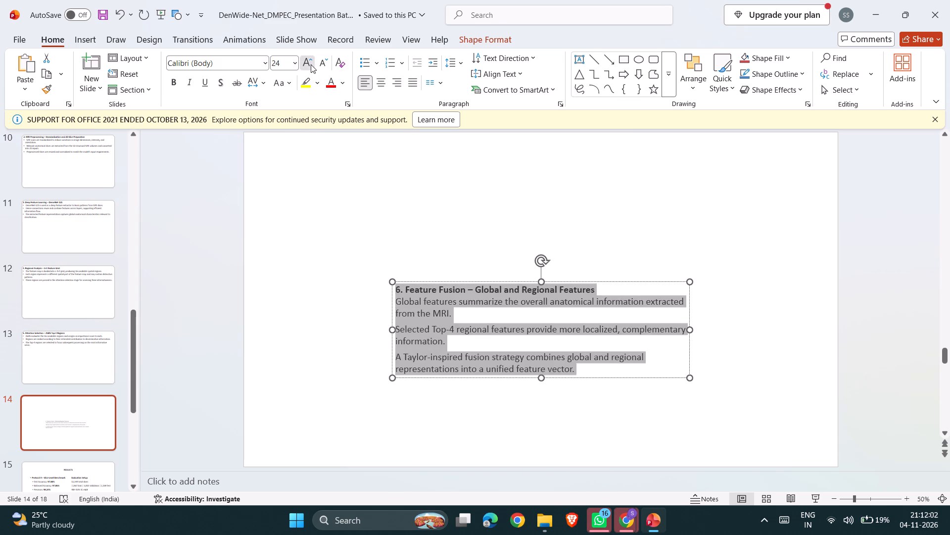
left_click(311, 64)
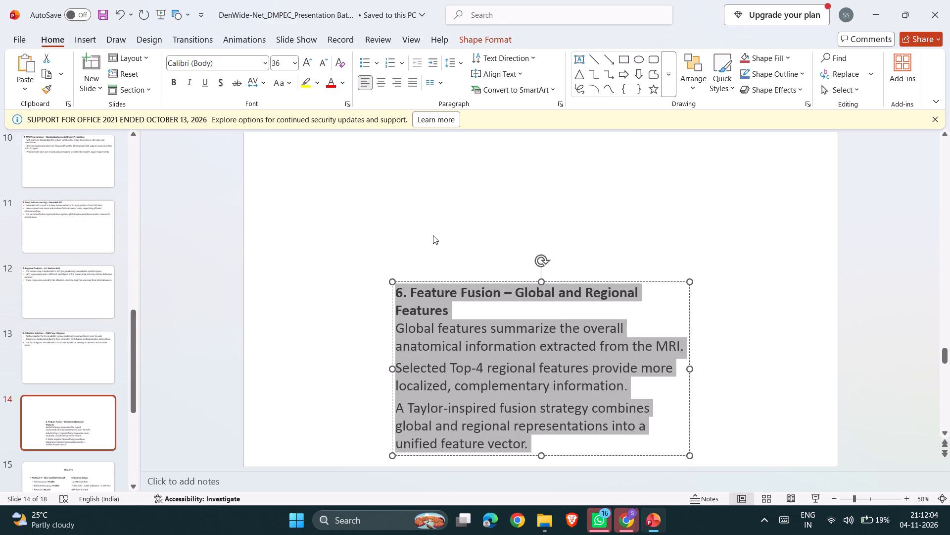
Stretch the Feature Fusion text box to the slide's top-left corner and widen it to the full slide width.
left_click_drag(391, 279, 246, 133)
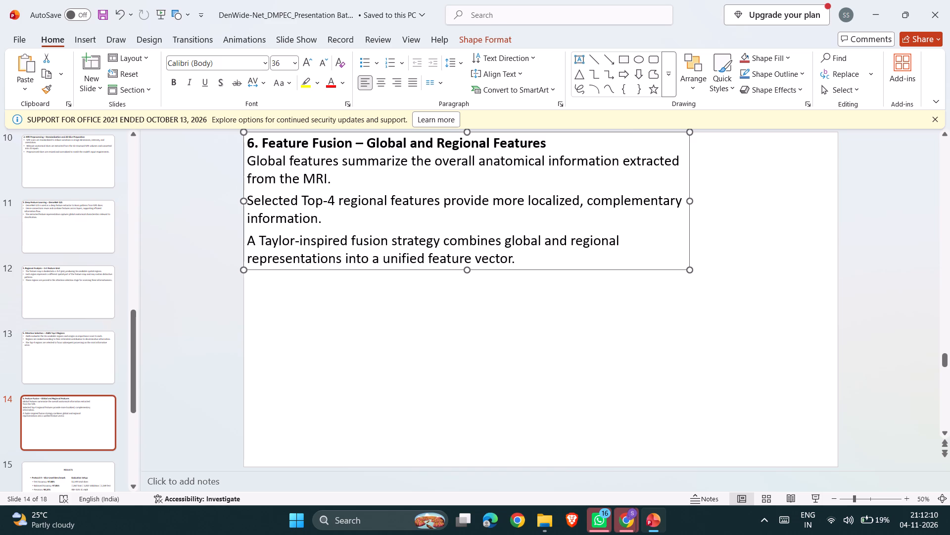
left_click_drag(692, 198, 737, 199)
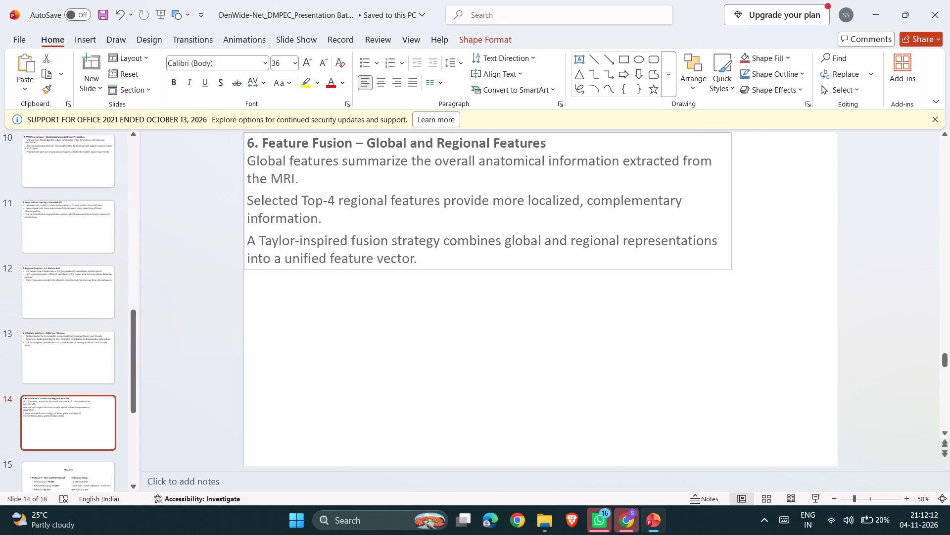
left_click_drag(737, 199, 835, 210)
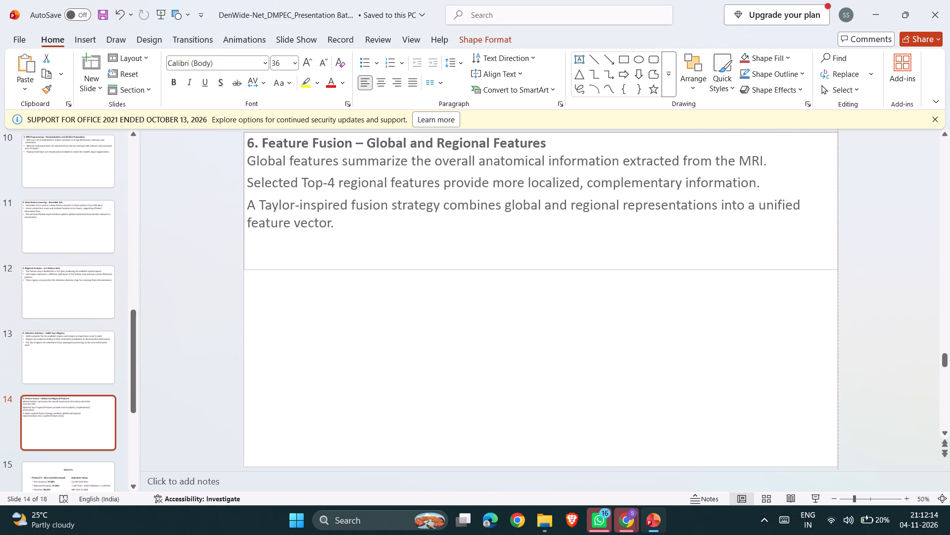
left_click_drag(835, 210, 837, 210)
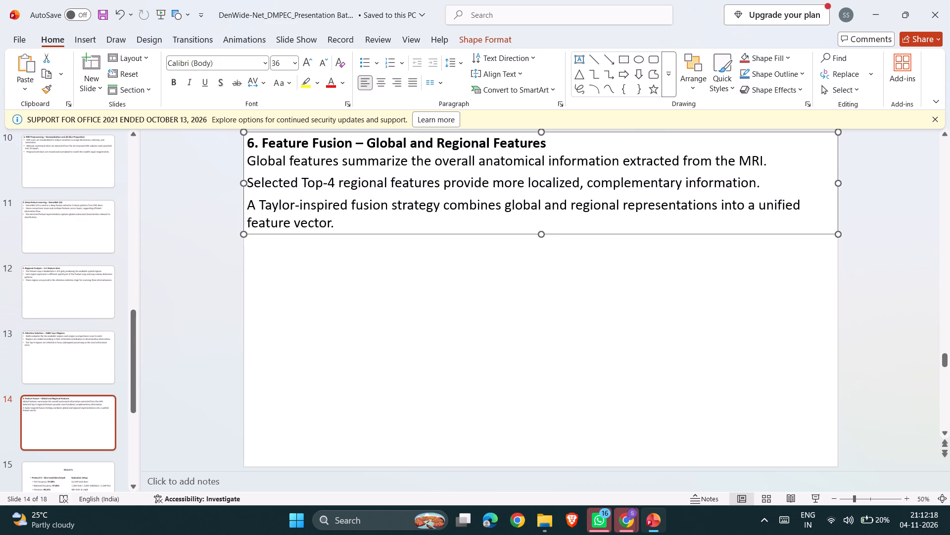
Apply round bullets to the three points below the Feature Fusion heading on slide 14.
left_click_drag(251, 156, 364, 222)
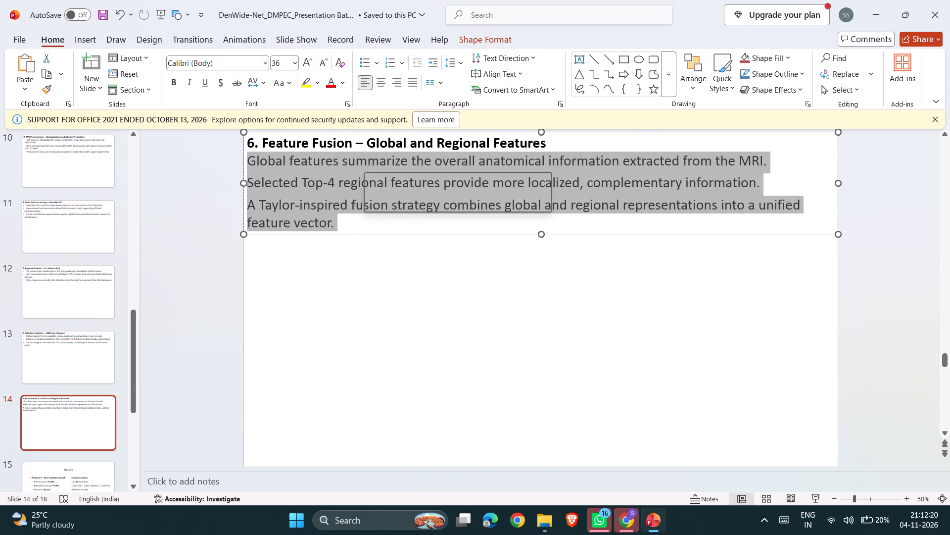
left_click(374, 63)
left_click(461, 105)
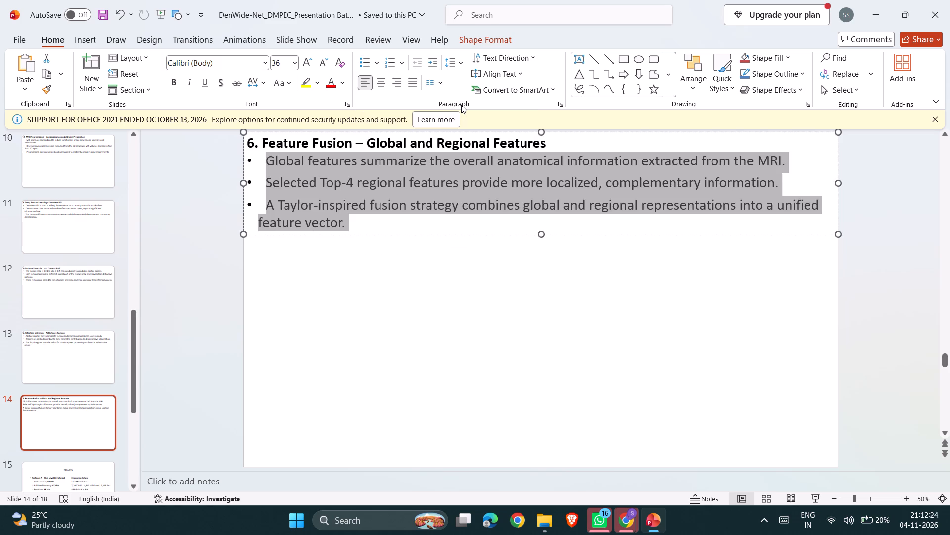
left_click(555, 364)
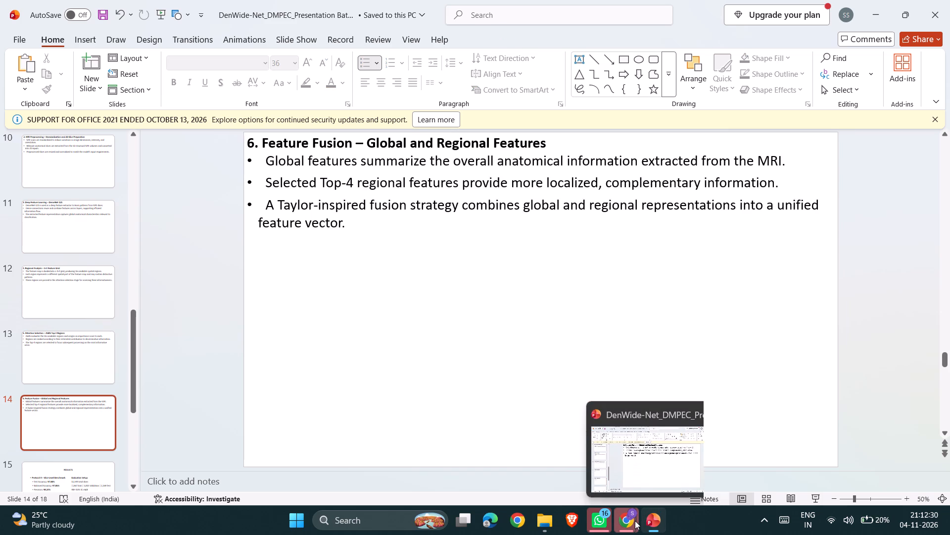
Copy section 7, Classification – RBF-SVM (C = 6.0), with its three points from the ChatGPT document in Chrome and paste it onto a new PowerPoint slide 15.
left_click(675, 471)
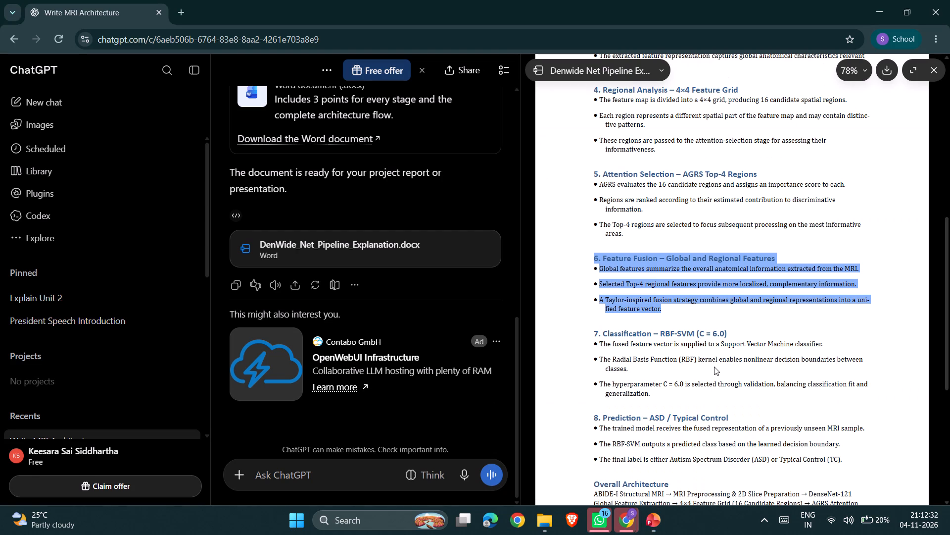
scroll(714, 367, "down", 2)
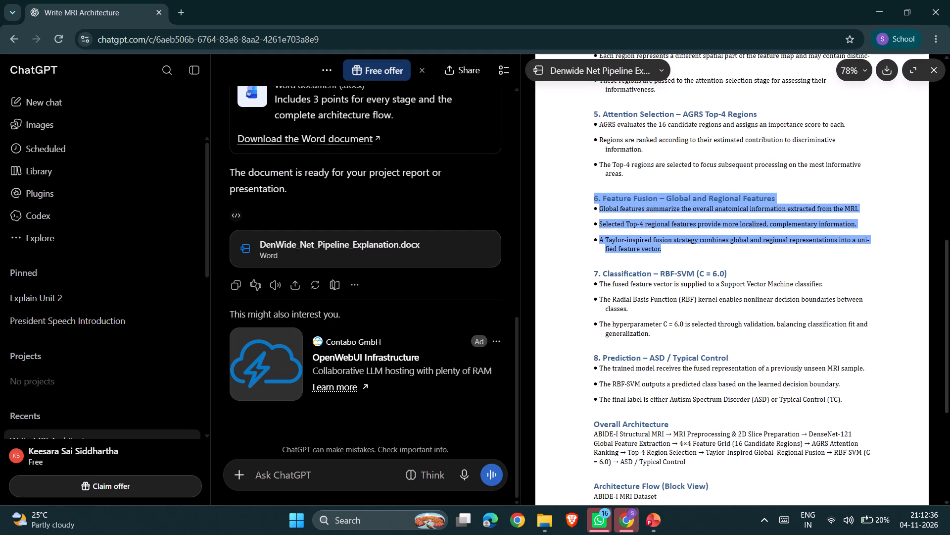
left_click_drag(593, 271, 661, 331)
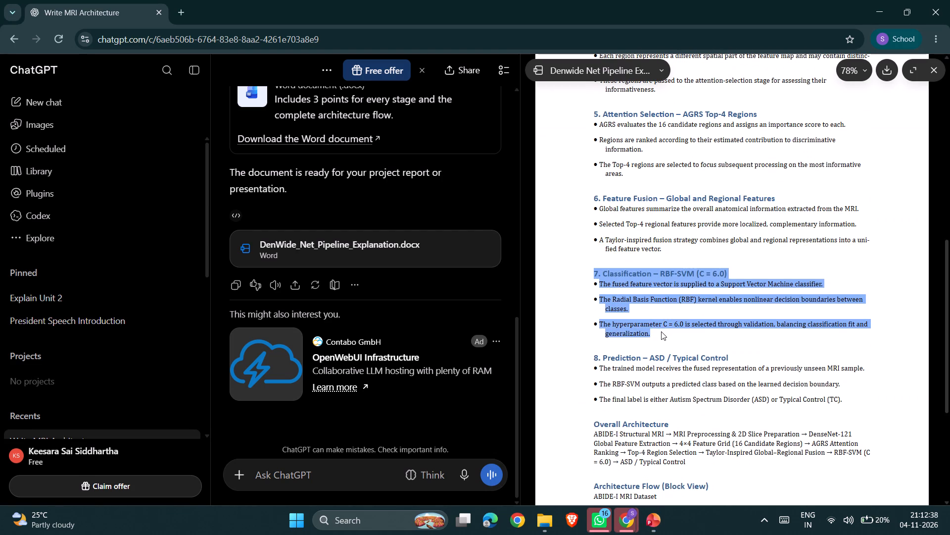
left_click_drag(661, 331, 660, 333)
key("ctrl+c")
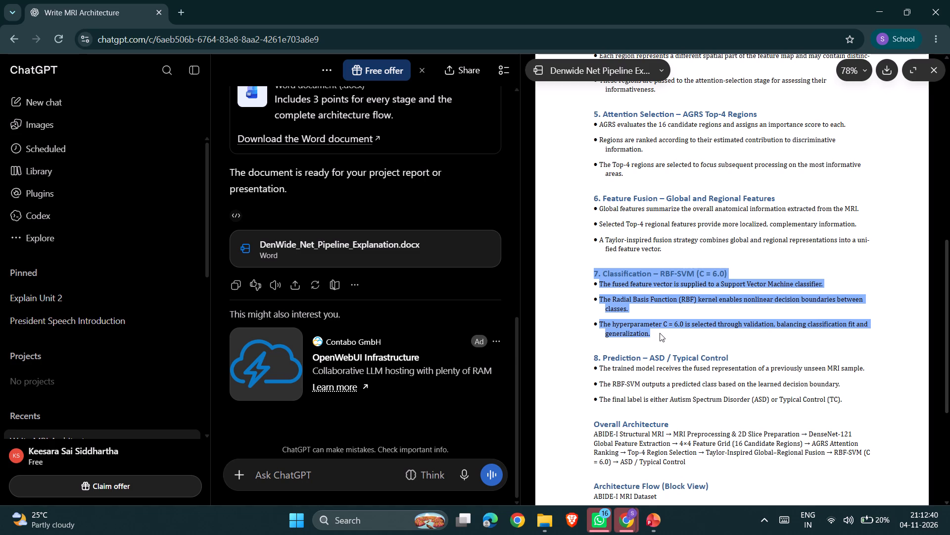
left_click(651, 521)
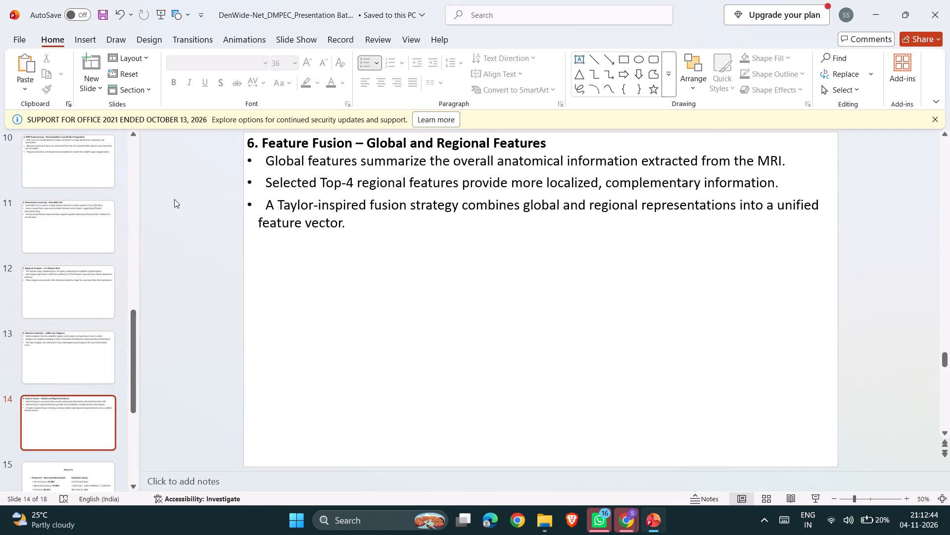
left_click(99, 63)
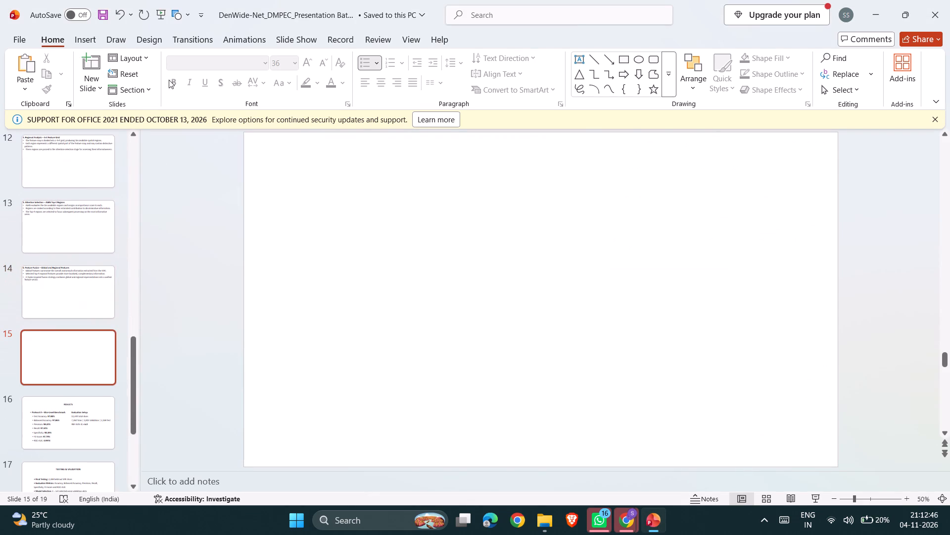
left_click(380, 256)
key("ctrl+v")
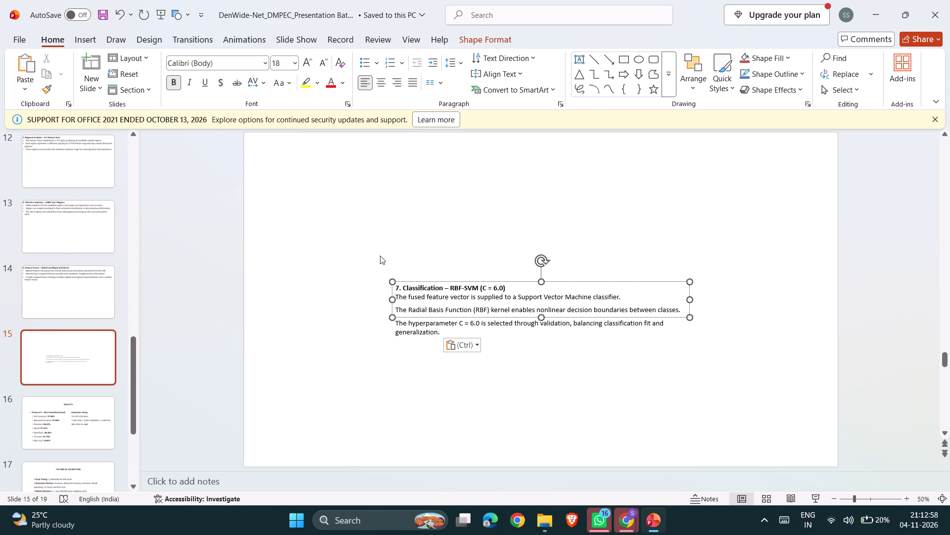
Apply round bullets to all the pasted Classification text on slide 15 and enlarge it to 36 pt.
key("ctrl+a")
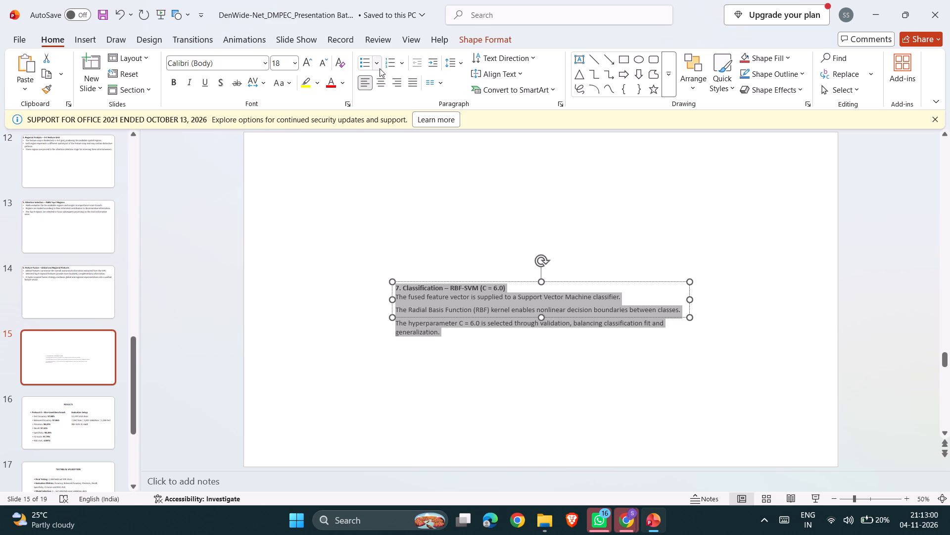
left_click(378, 67)
left_click(442, 111)
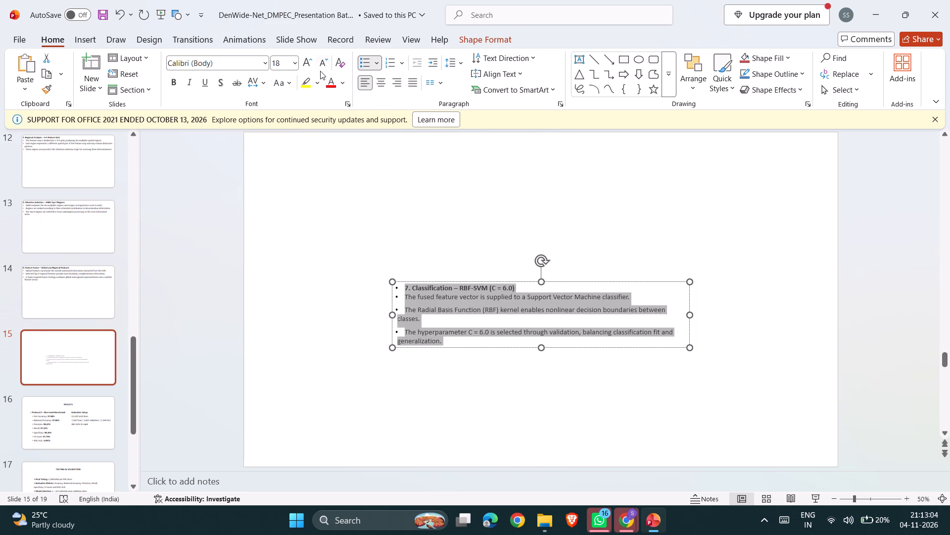
triple_click(310, 63)
left_click(310, 63)
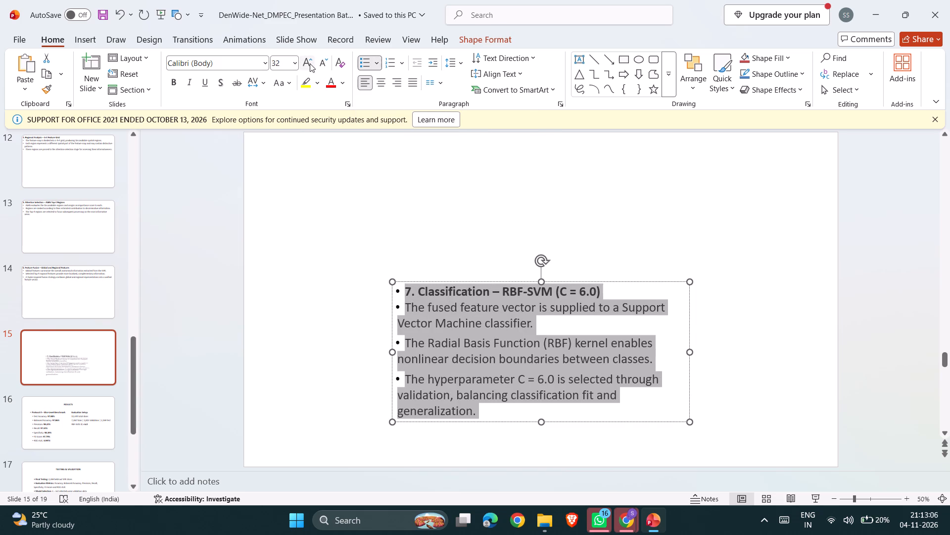
left_click(310, 63)
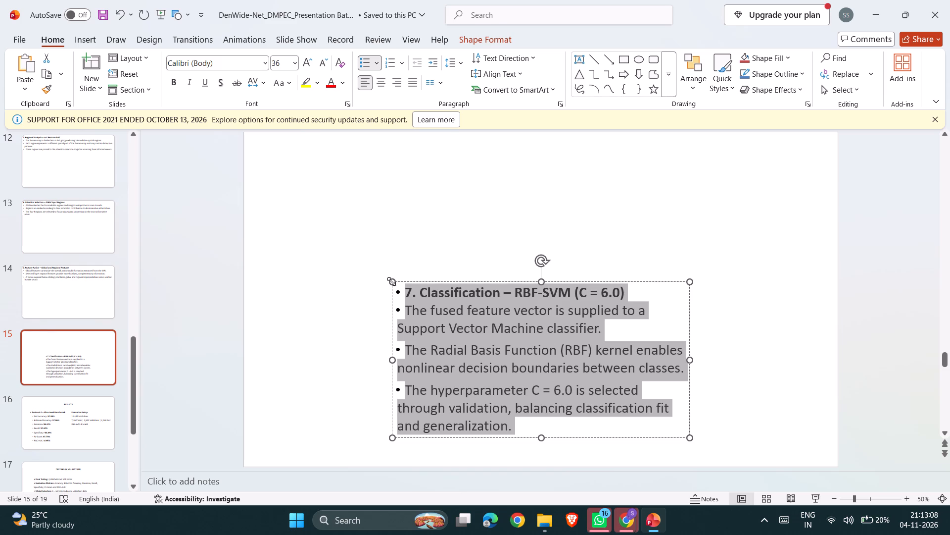
Stretch the Classification text box to near the slide's top-left corner and widen it to nearly the full slide width.
left_click_drag(395, 280, 248, 135)
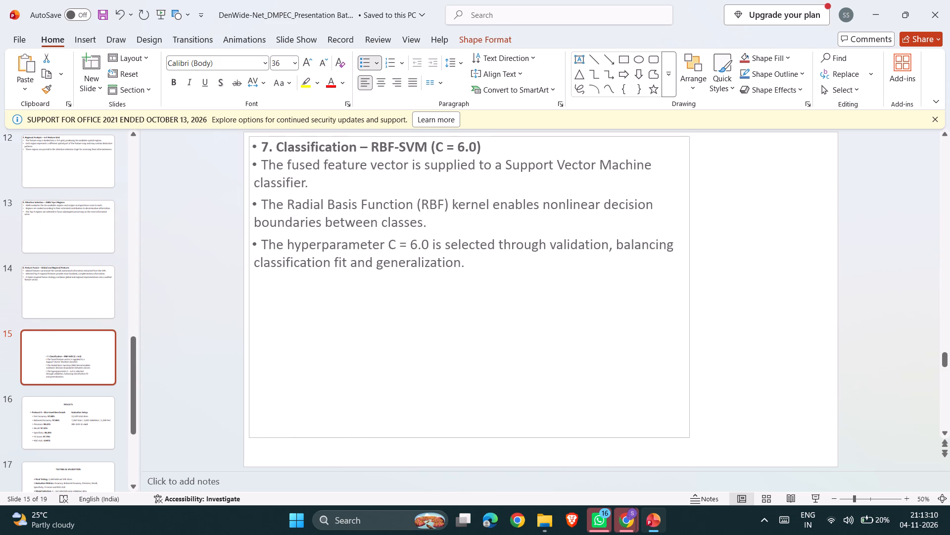
left_click_drag(248, 135, 249, 135)
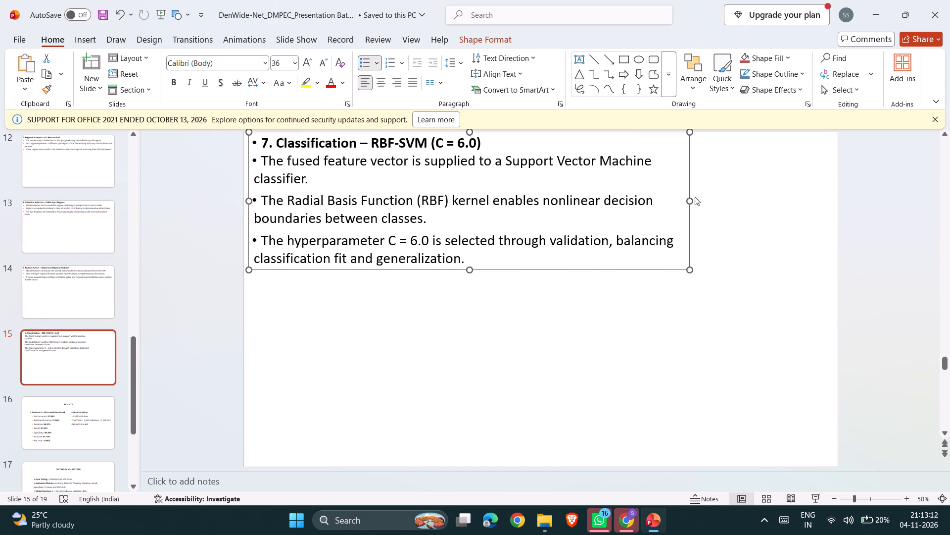
left_click_drag(690, 201, 814, 211)
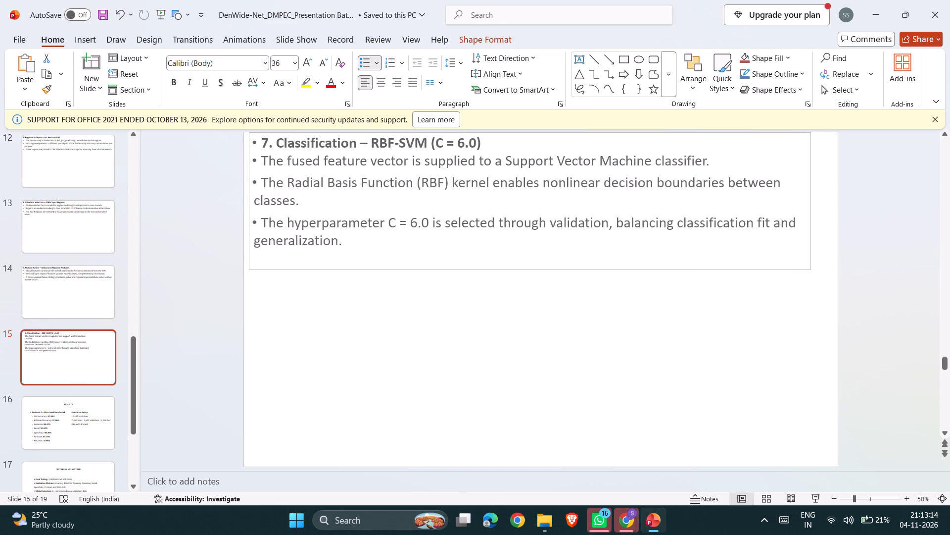
left_click_drag(814, 211, 823, 218)
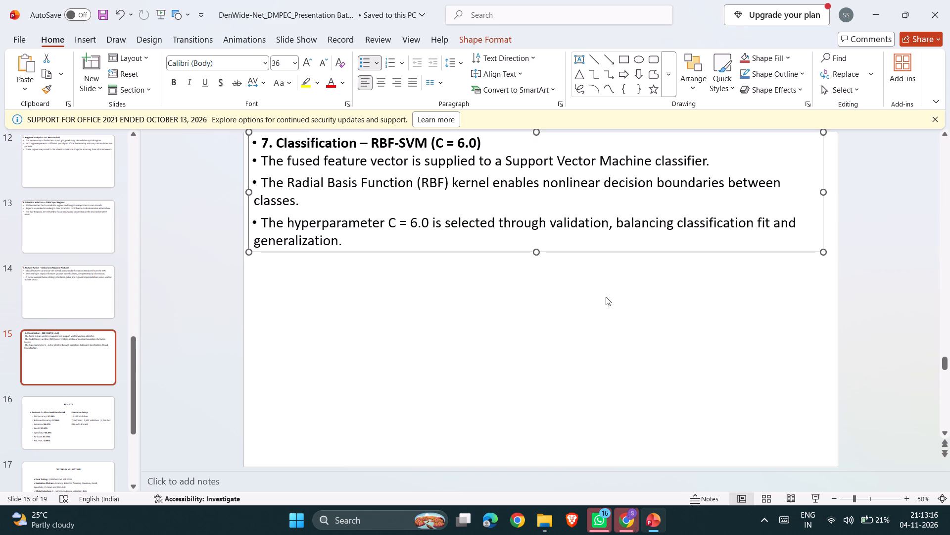
left_click(602, 303)
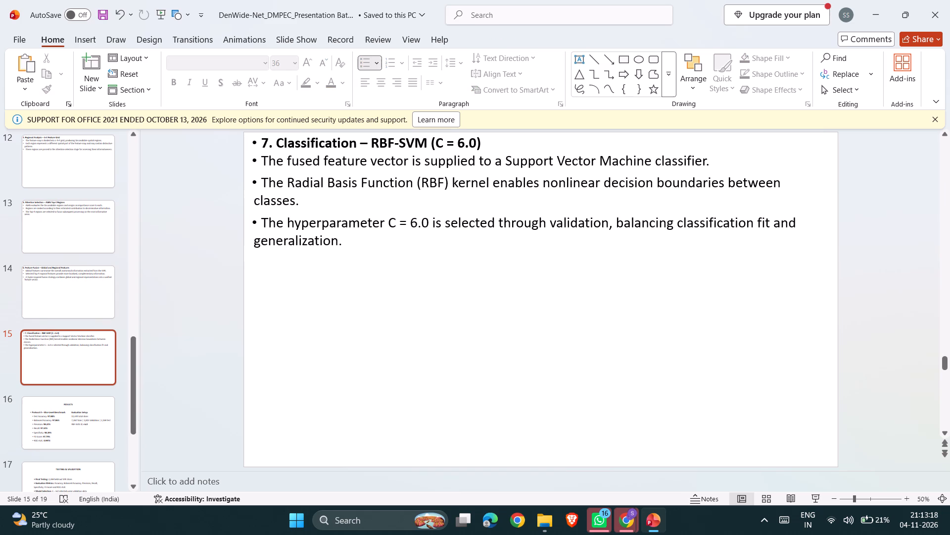
Remove the bullet from the heading 7. Classification – RBF-SVM (C = 6.0), keeping the bullets on its three points.
left_click(267, 141)
key("Left")
key("BackSpace")
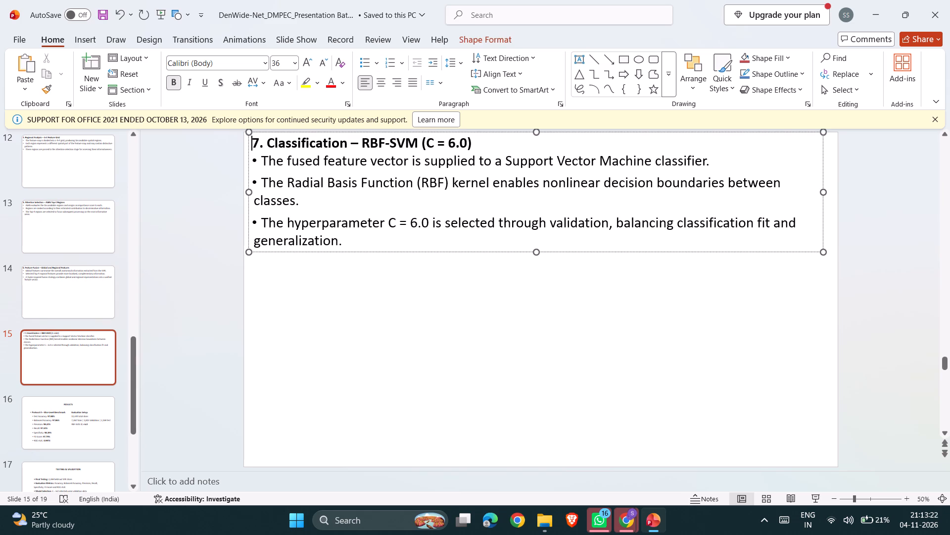
Add a new blank slide after the Classification slide.
left_click(68, 304)
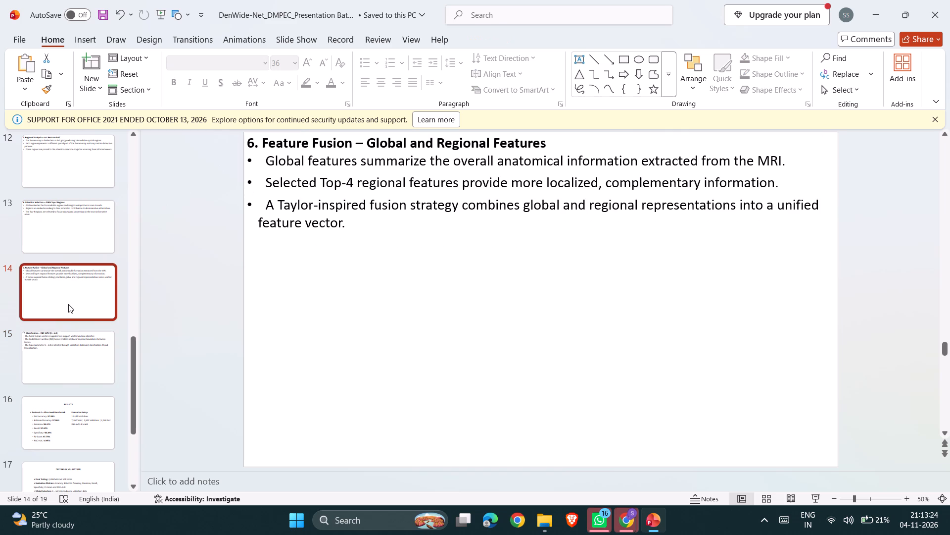
left_click(75, 375)
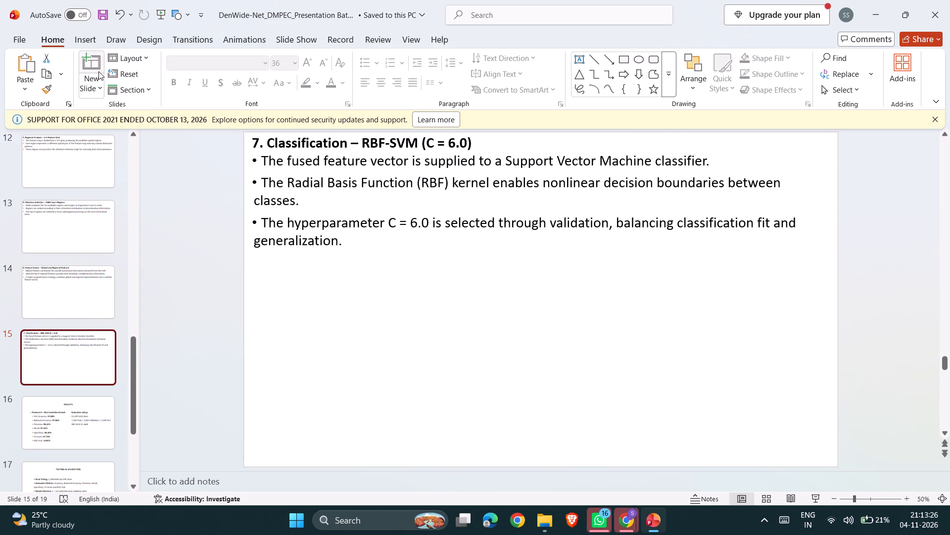
left_click(98, 70)
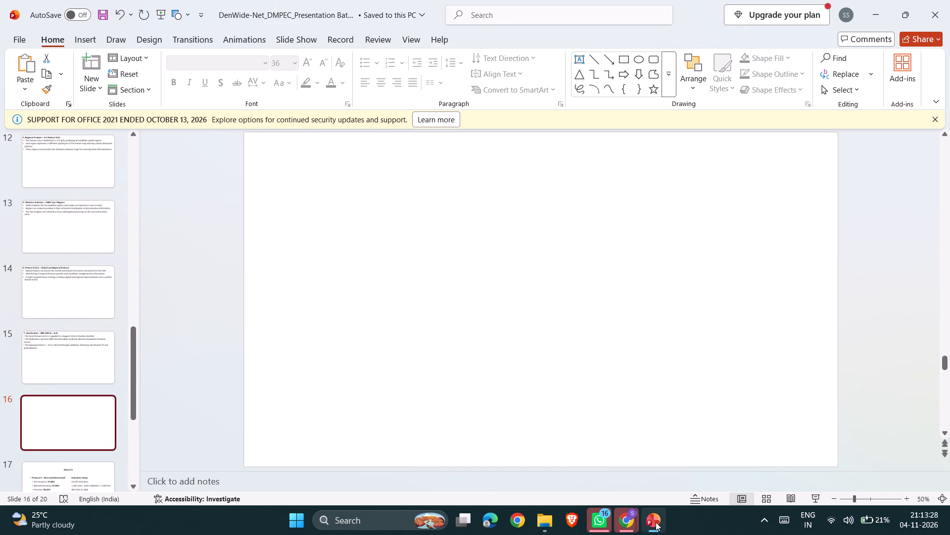
Copy the section 8. Prediction – ASD / Typical Control from the ChatGPT document in Chrome and paste it onto blank slide 16 in PowerPoint.
left_click(656, 522)
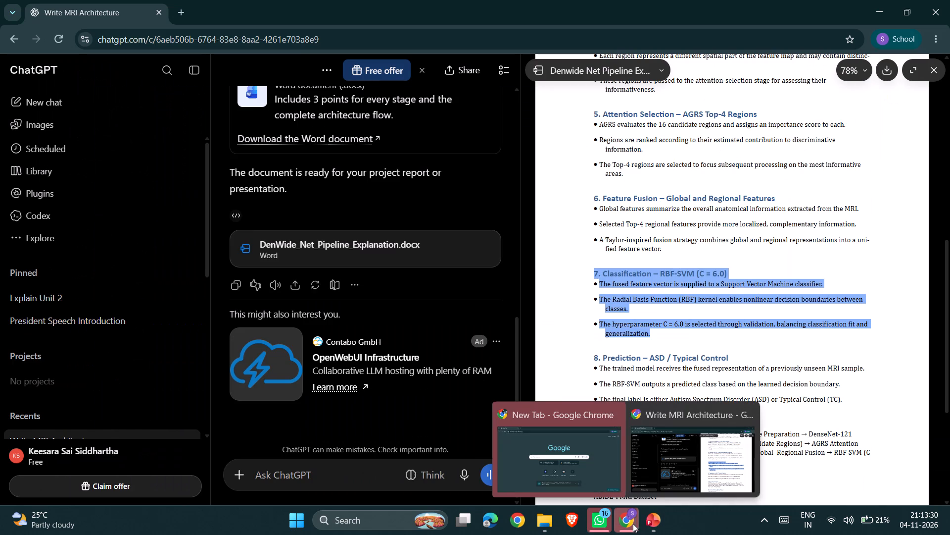
left_click(681, 480)
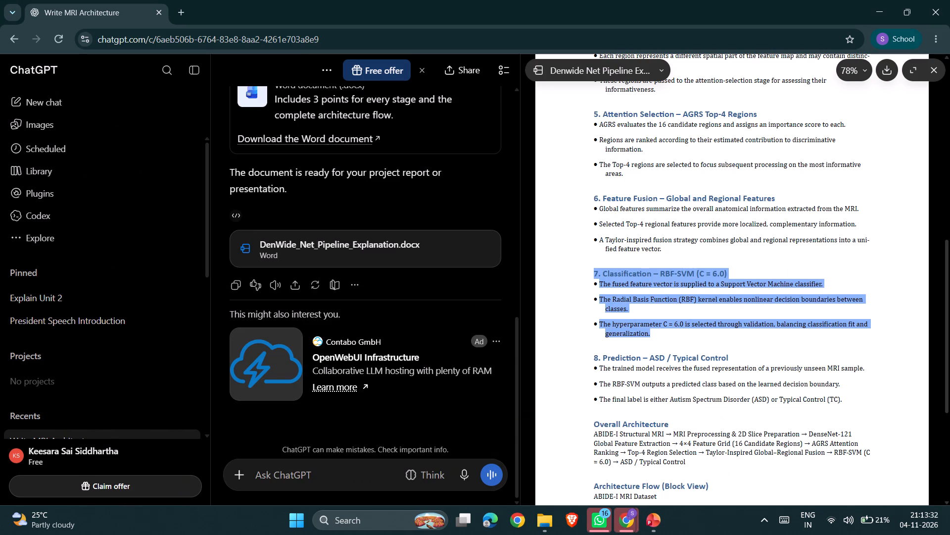
left_click_drag(595, 359, 837, 397)
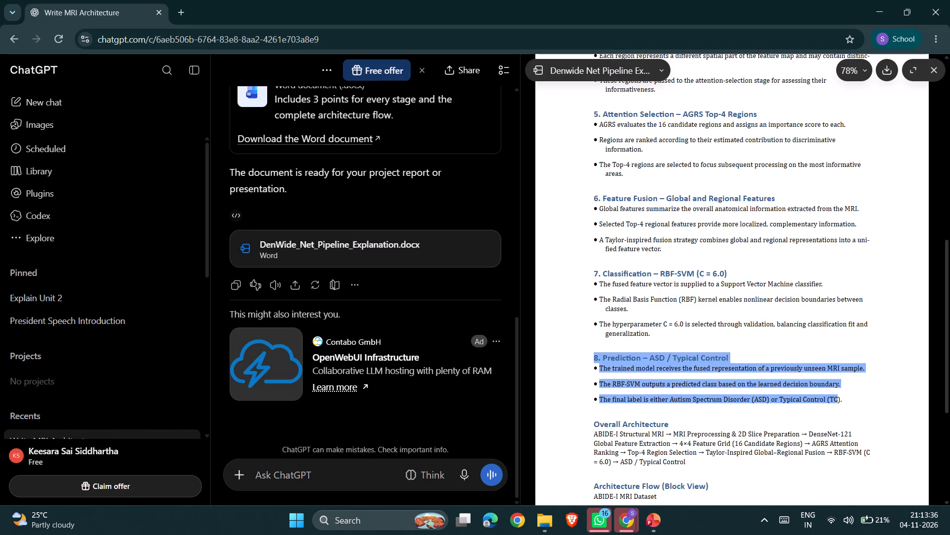
left_click_drag(837, 397, 842, 400)
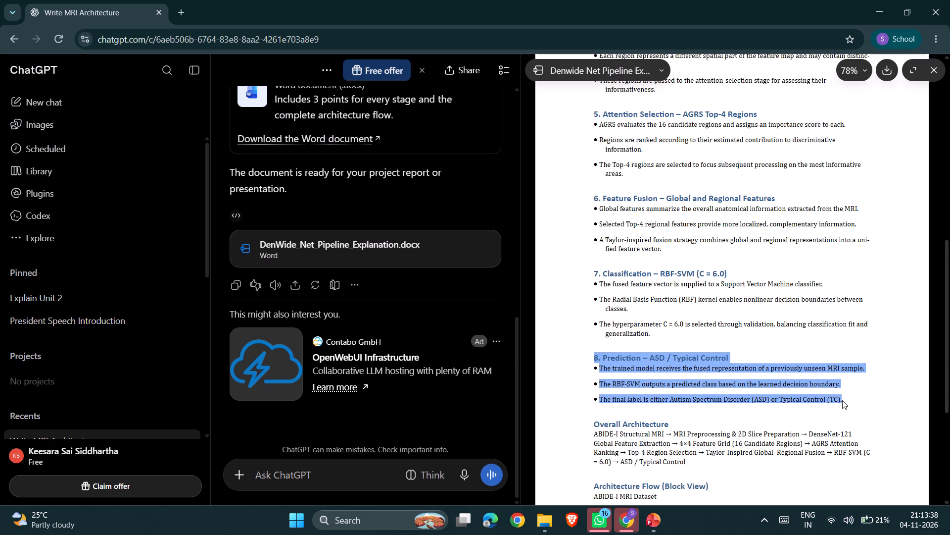
key("ctrl+c")
left_click(655, 468)
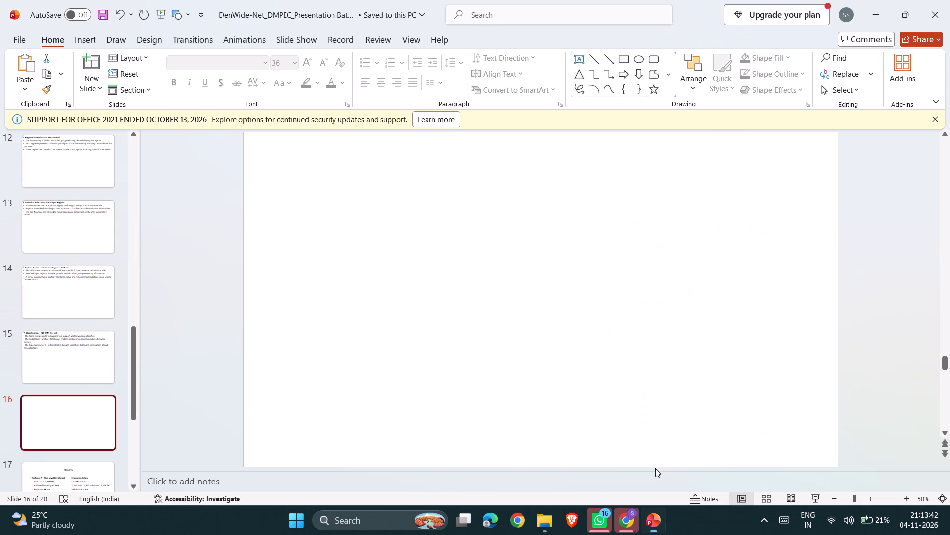
key("ctrl+v")
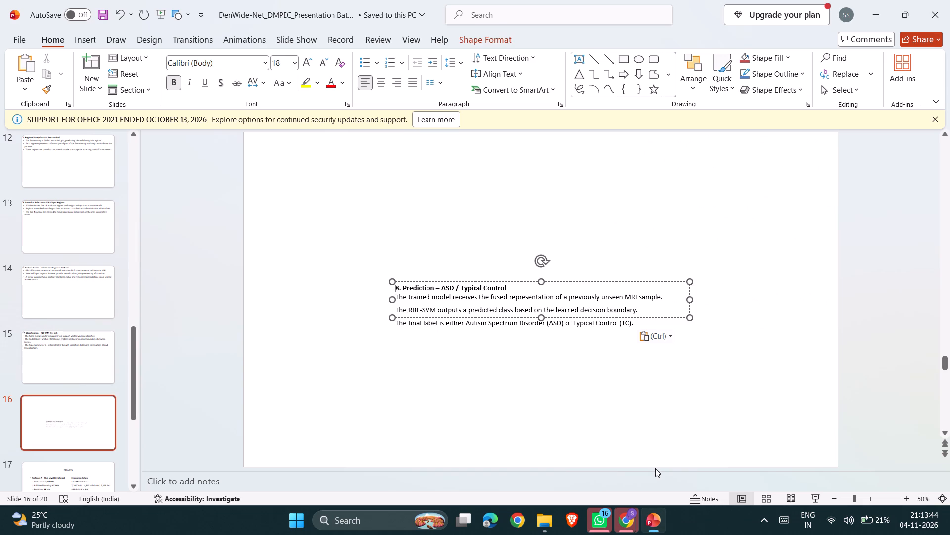
Enlarge all the pasted Prediction text on slide 16 to 36 pt.
key("ctrl+a")
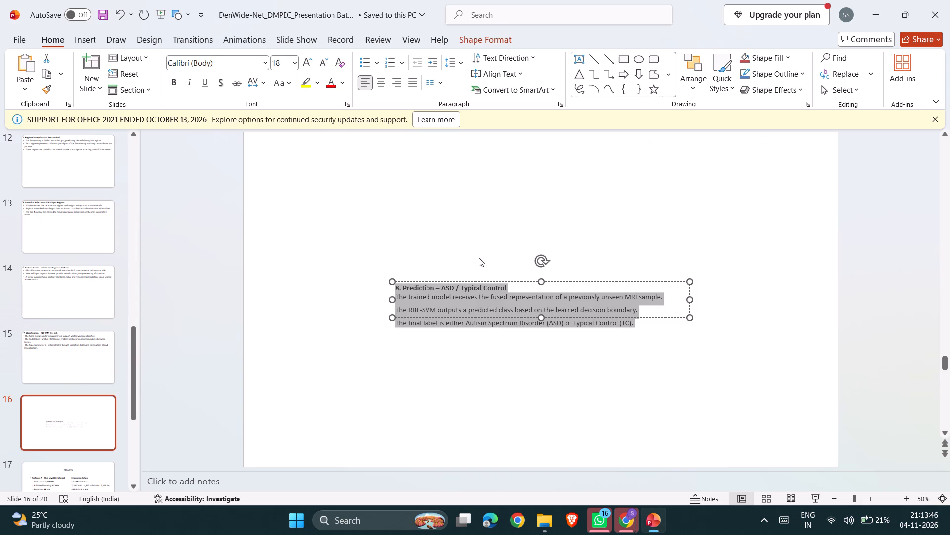
left_click(309, 60)
triple_click(309, 60)
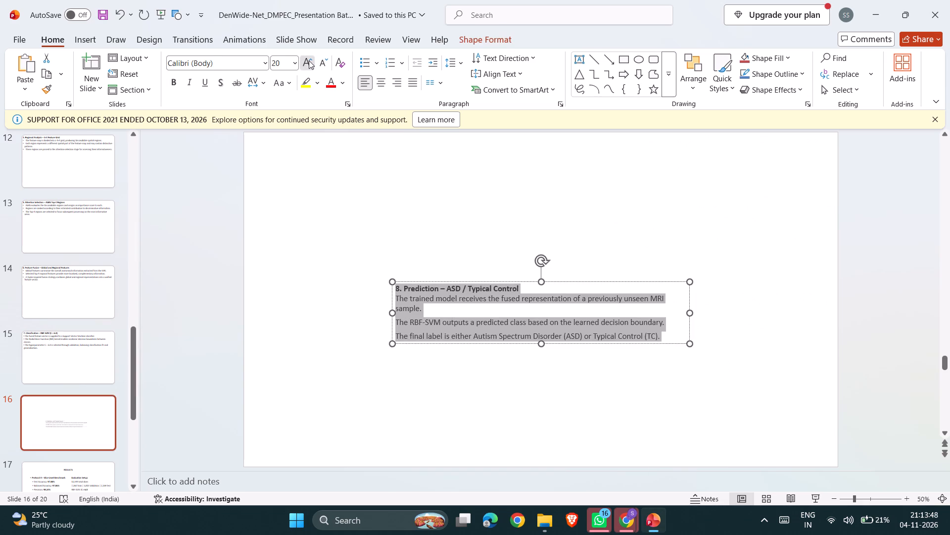
left_click(309, 60)
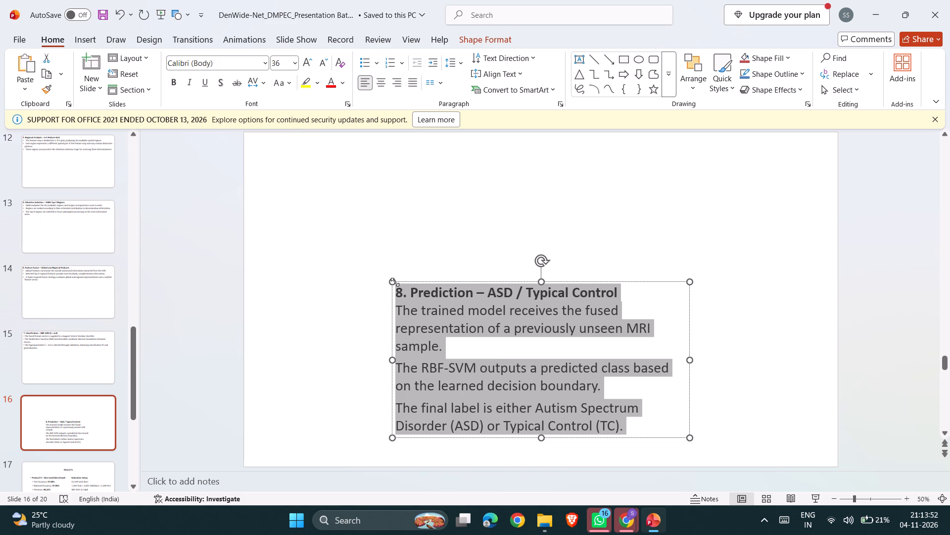
Stretch the Prediction text box to near the slide's top-left corner and widen it to the slide's right edge.
left_click_drag(392, 281, 250, 137)
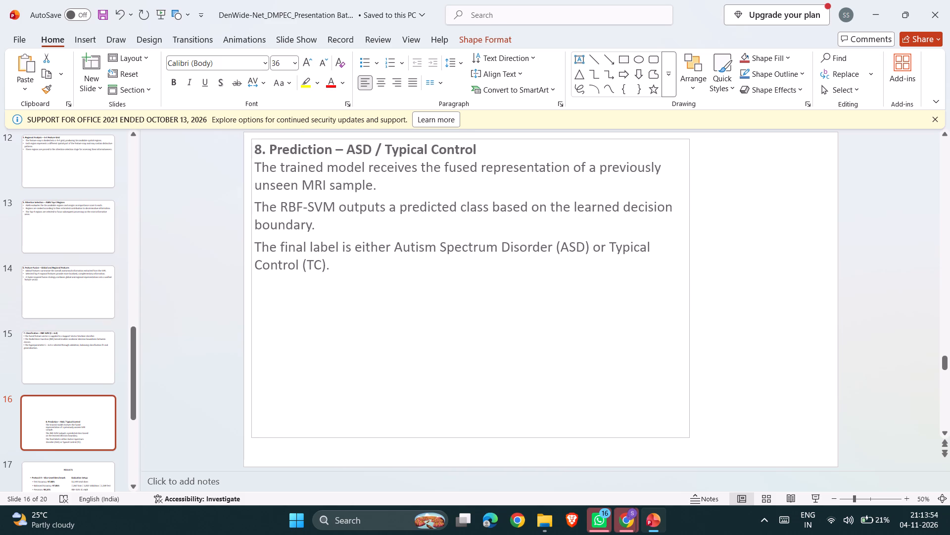
left_click_drag(250, 137, 249, 134)
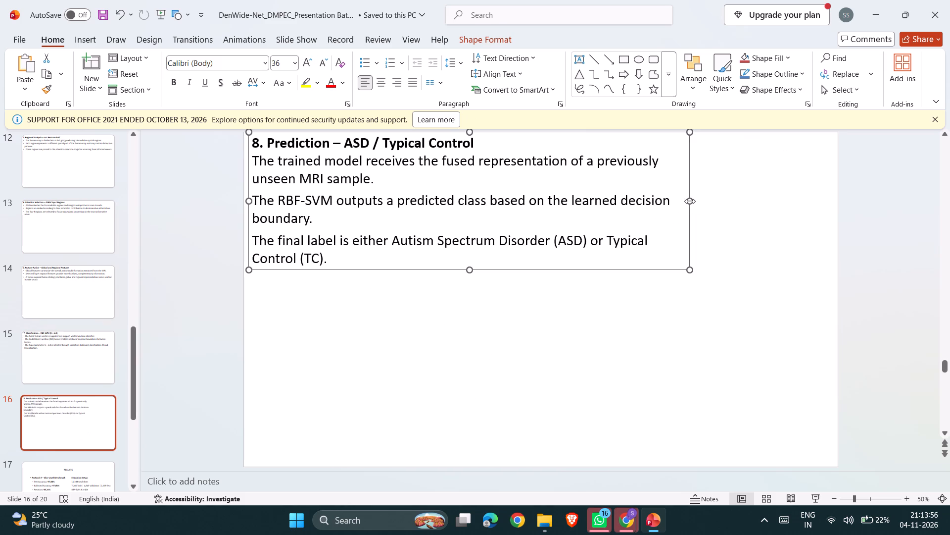
left_click_drag(690, 201, 837, 204)
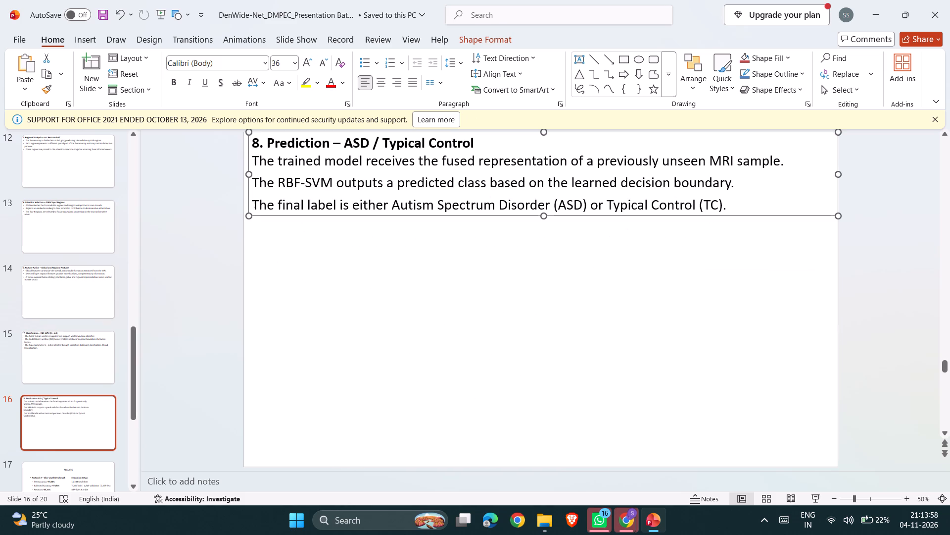
Apply round bullets to the three Prediction points, leaving the heading 8. Prediction – ASD / Typical Control without a bullet.
left_click(443, 155)
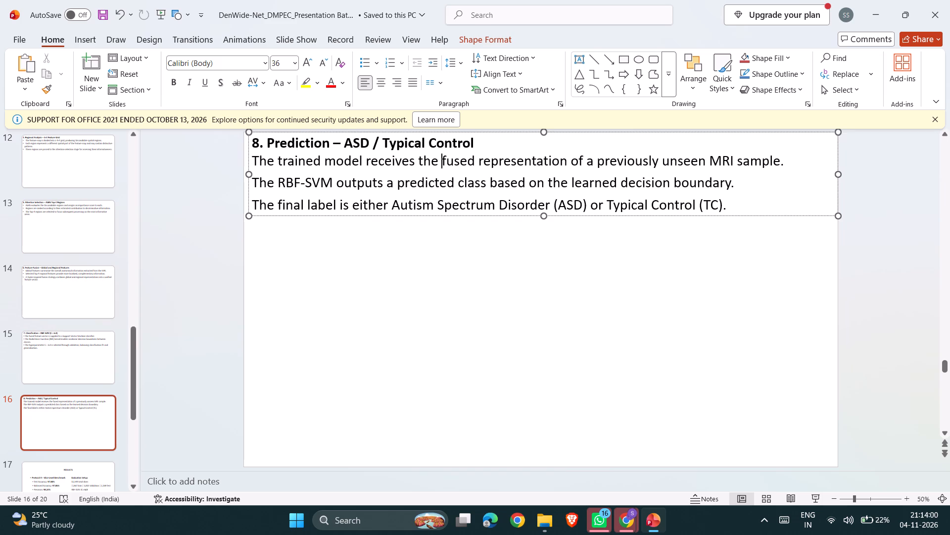
key("ctrl+a")
left_click(380, 70)
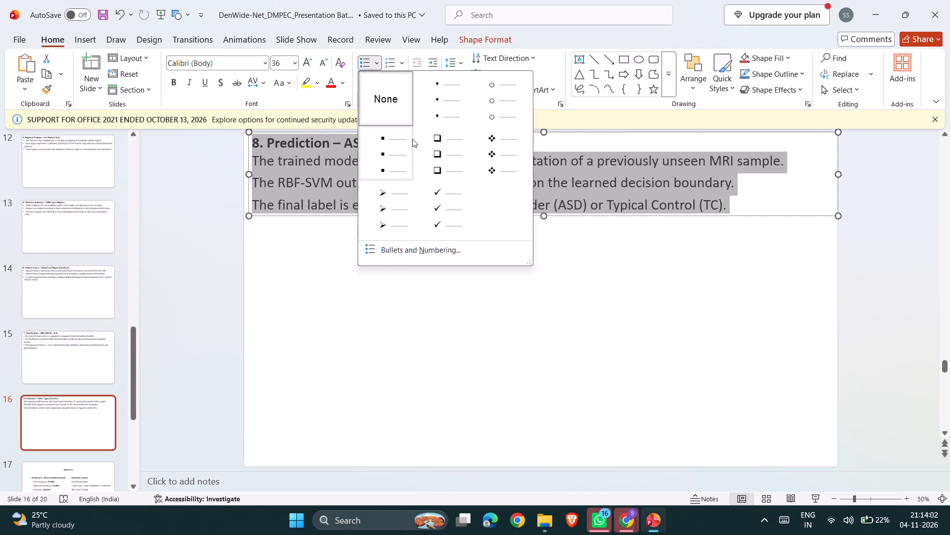
left_click(432, 109)
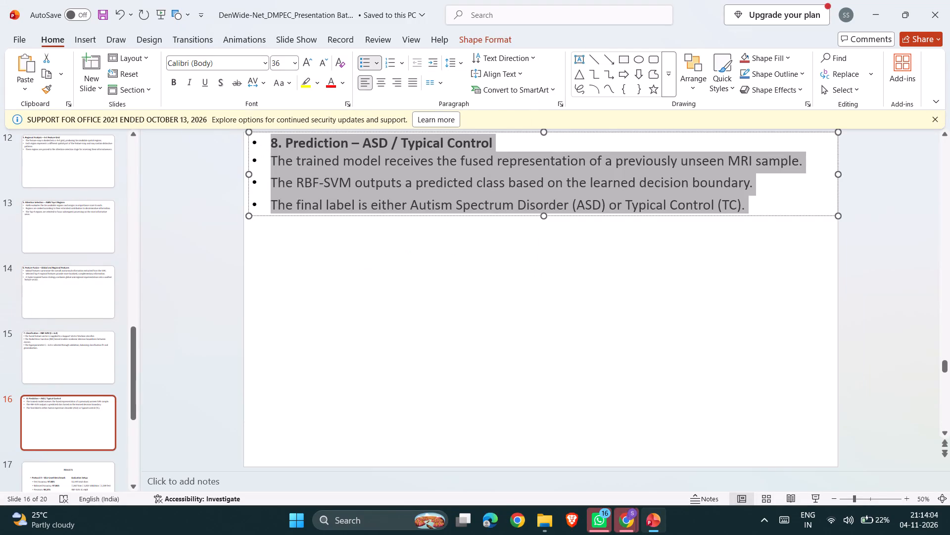
left_click(265, 143)
key("BackSpace")
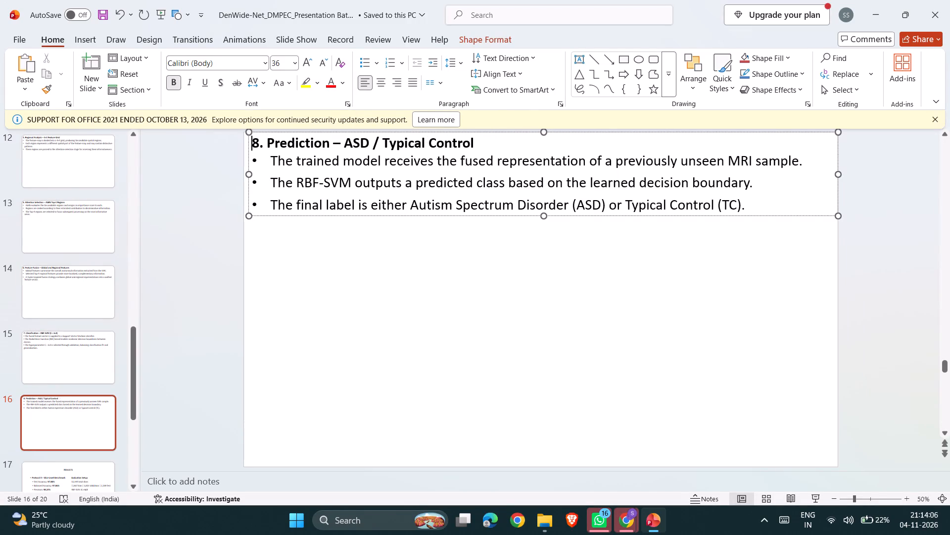
left_click(463, 277)
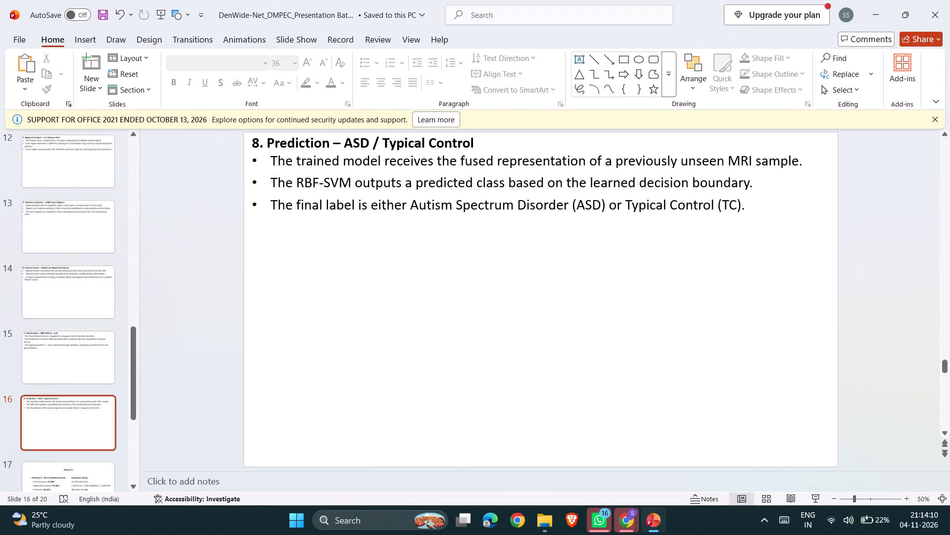
Review the earlier slides, from Objectives and the stage remarks through the pipeline flowchart to the Dataset slide.
scroll(76, 228, "up", 3)
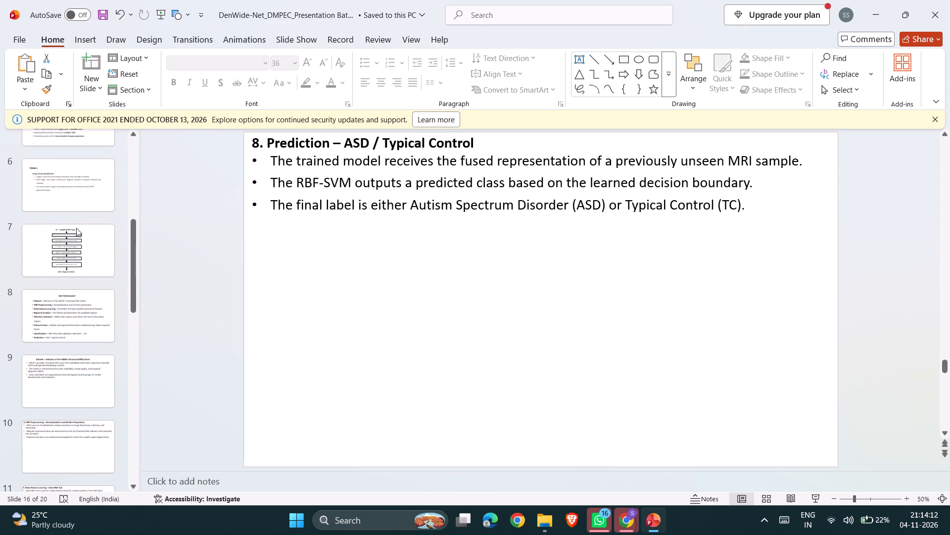
left_click(71, 184)
scroll(71, 184, "up", 3)
left_click(71, 184)
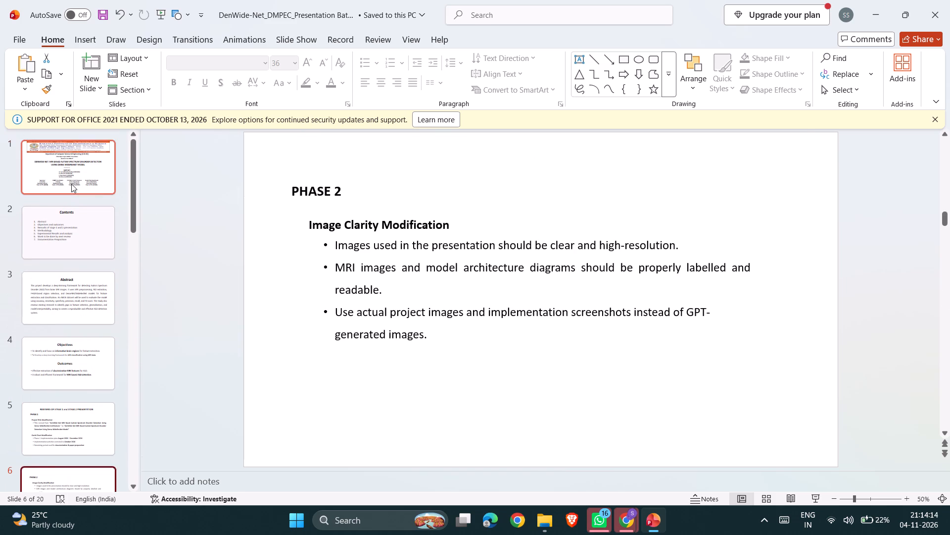
left_click(81, 346)
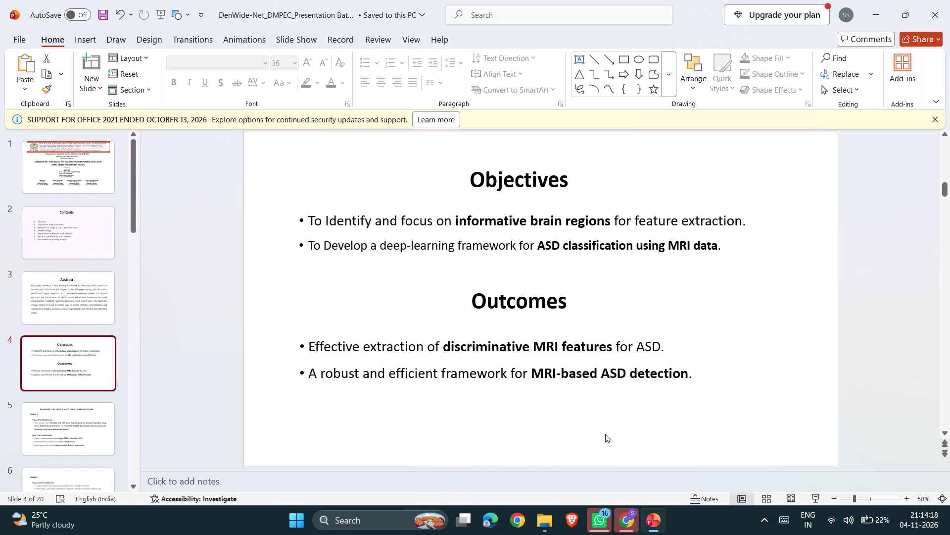
left_click(88, 439)
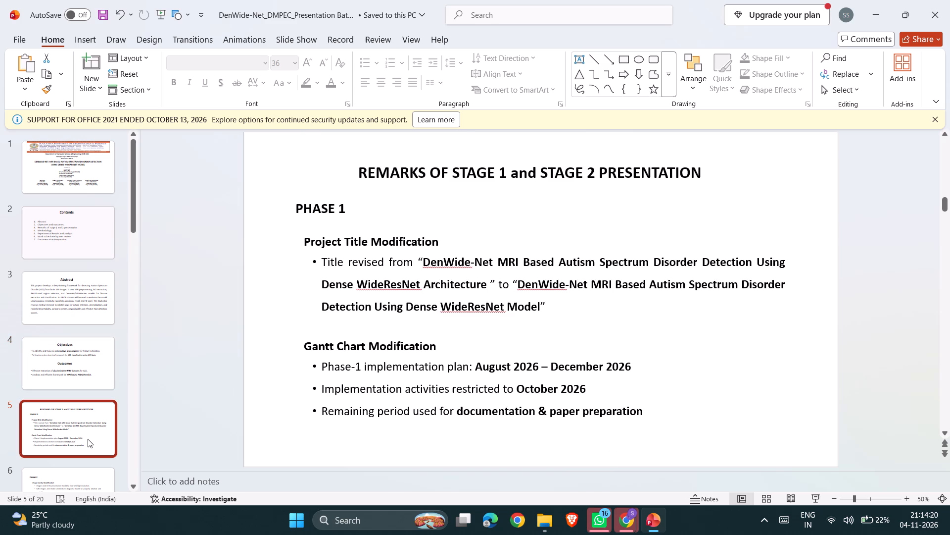
key("Down")
key("Down")
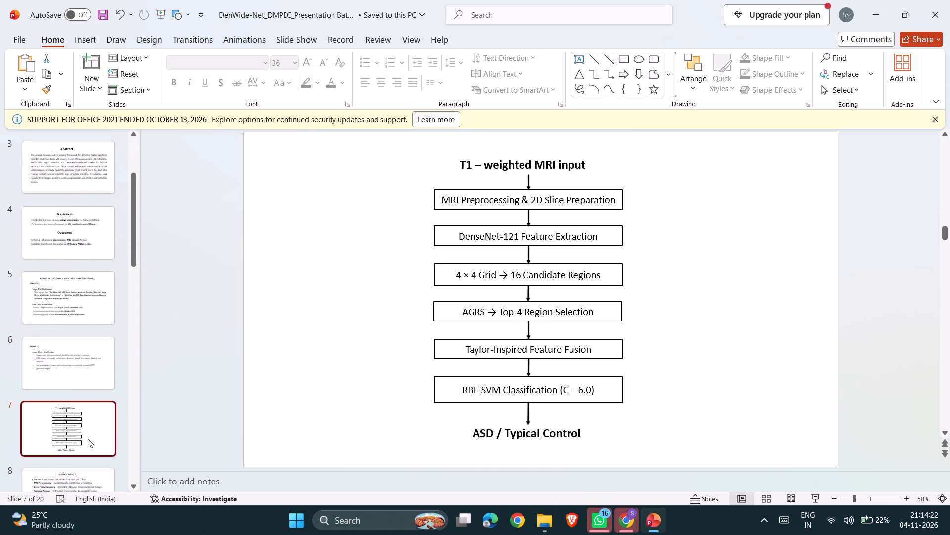
key("Down")
key("Down")
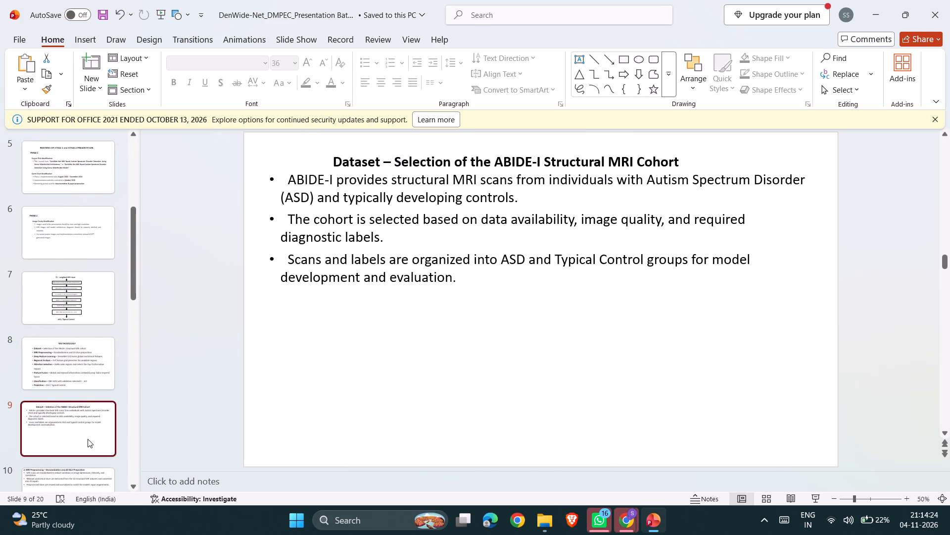
Insert an unbulleted blank line after the first and second bullet points on Dataset slide 9 to space out the points.
left_click(523, 201)
key("Return")
key("BackSpace")
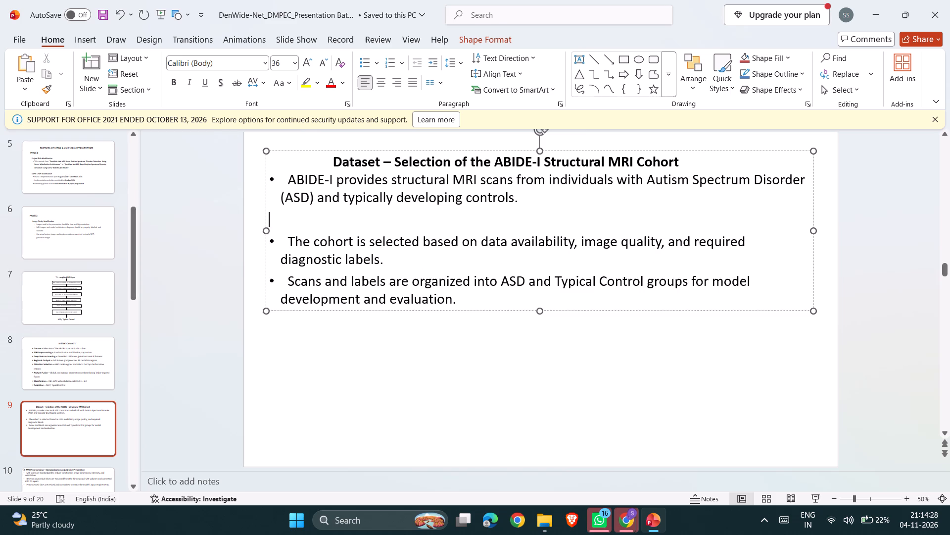
key("Left")
key("Left")
key("Left")
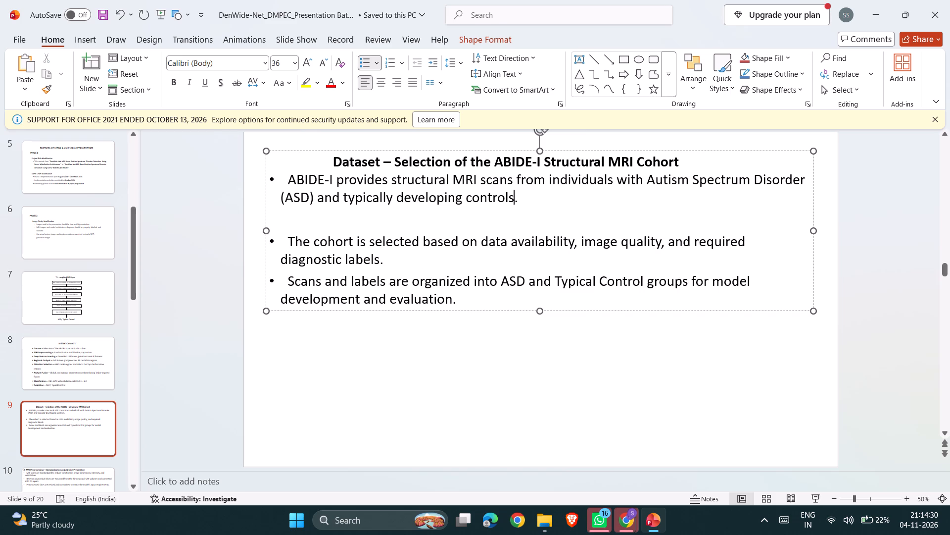
key("Down")
key("Down")
key("Down")
key("Return")
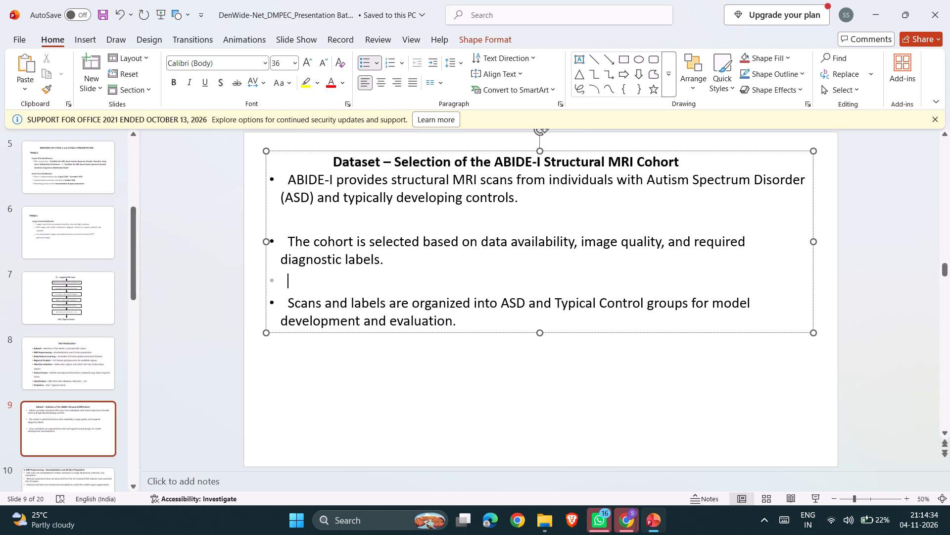
key("BackSpace")
key("Down")
key("Down")
Insert an unbulleted blank line after the first and second bullet points on MRI Preprocessing slide 10.
scroll(93, 387, "down", 1)
left_click(93, 289)
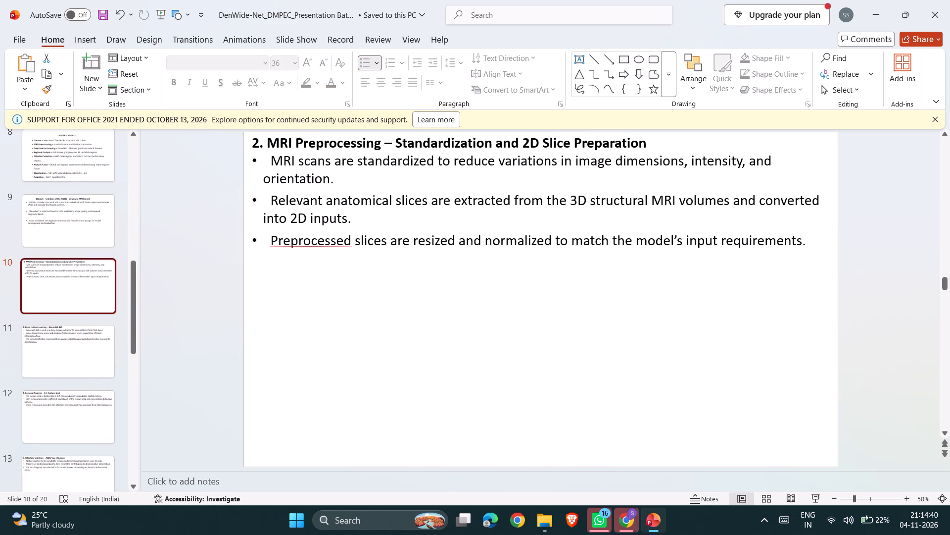
left_click(354, 182)
key("Return")
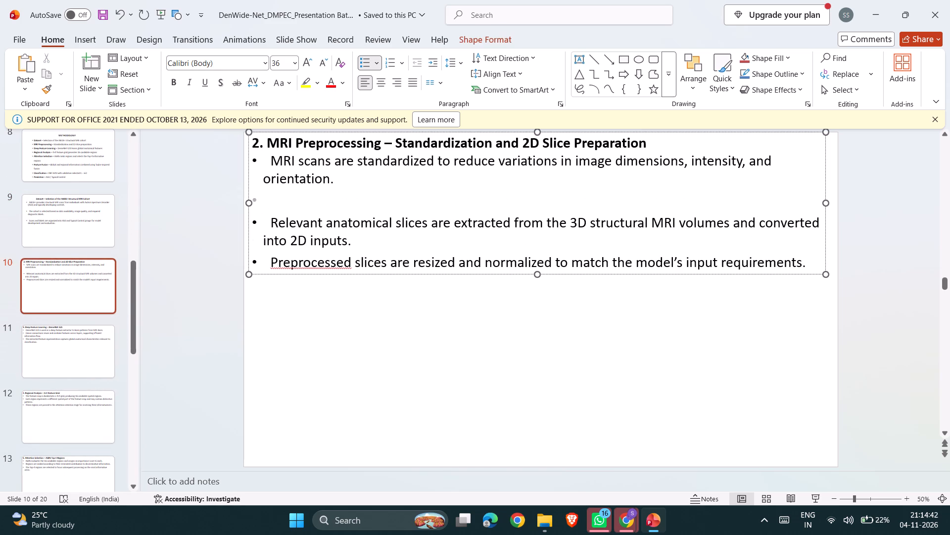
key("BackSpace")
key("Down")
key("Down")
key("Right")
key("Right")
key("Right")
key("Right")
key("Right")
key("Right")
key("Right")
key("Right")
key("Right")
key("Right")
key("Right")
key("Right")
key("Right")
key("Right")
key("Right")
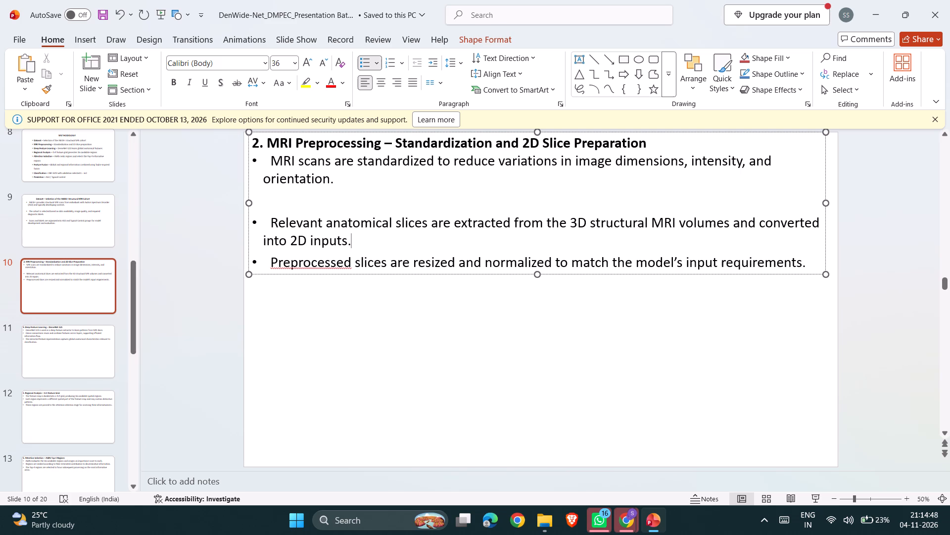
key("Return")
key("BackSpace")
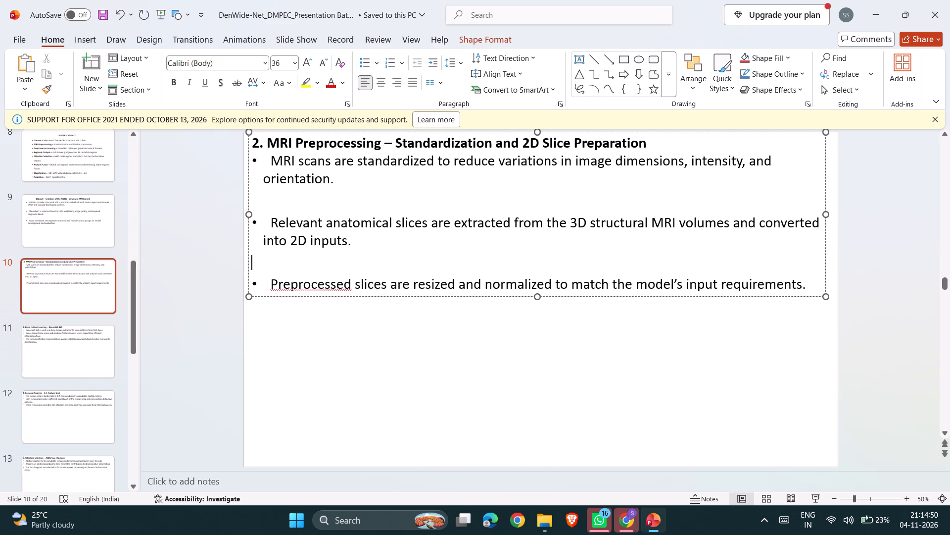
left_click(428, 386)
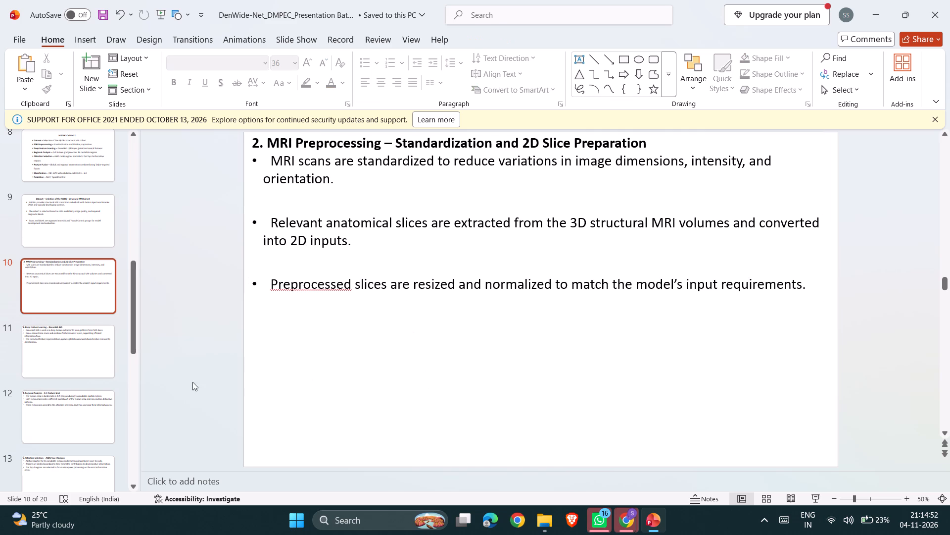
Insert unbulleted blank lines after the heading and after the first and second bullet points on Deep Feature Learning slide 11.
left_click(84, 350)
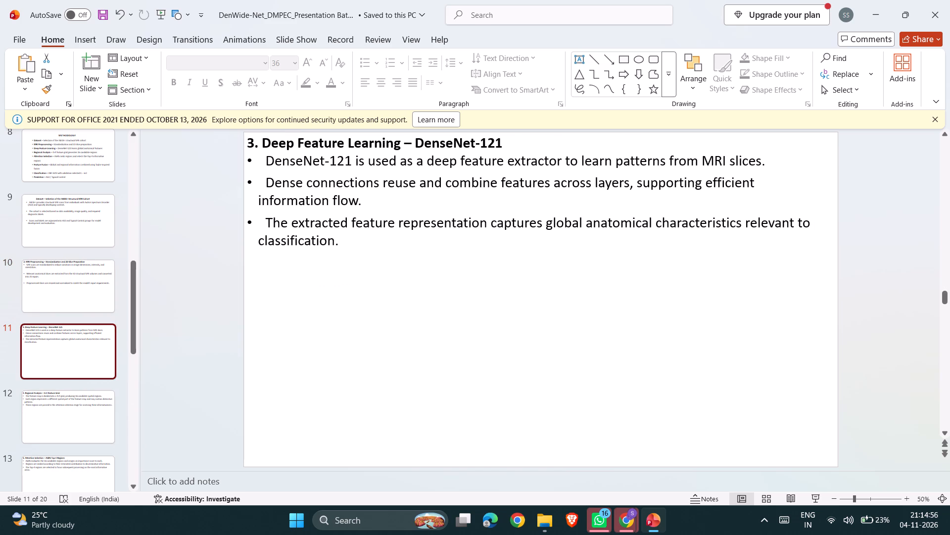
left_click(773, 164)
key("Return")
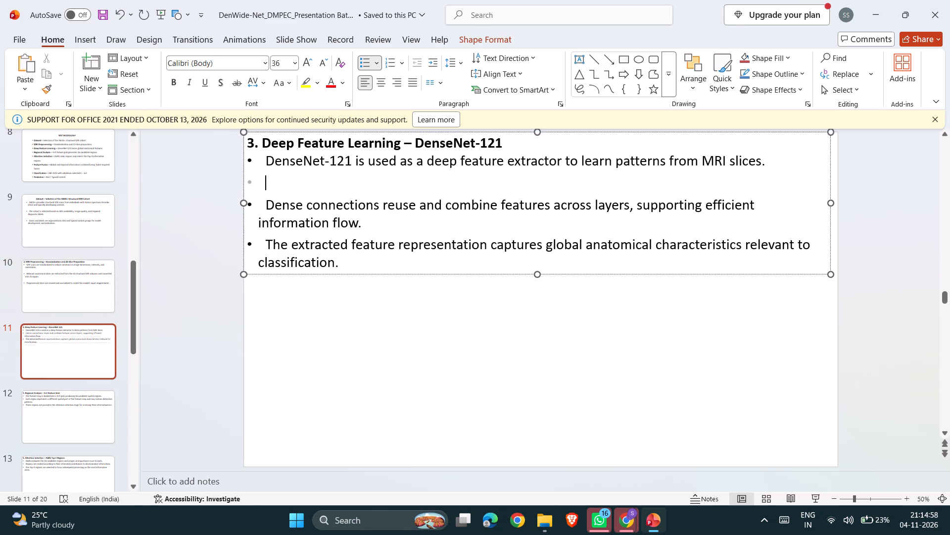
key("BackSpace")
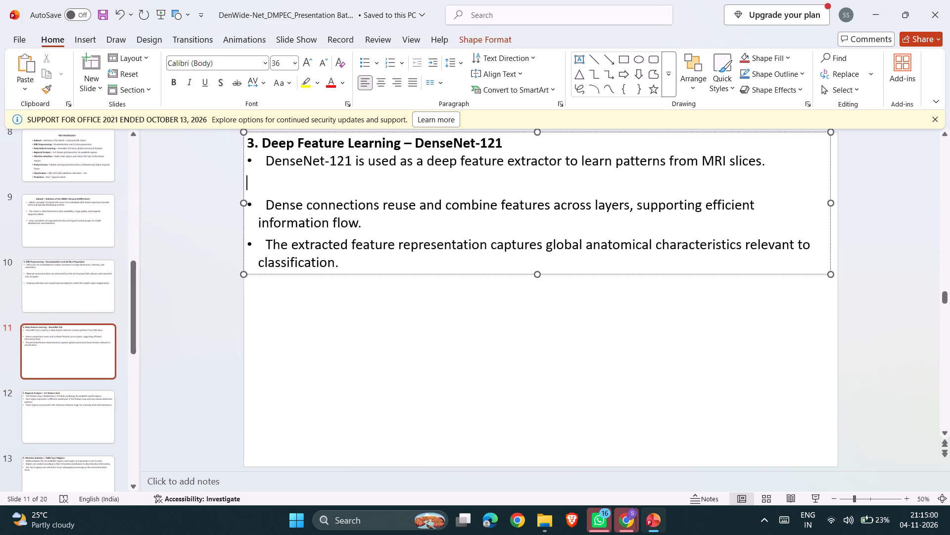
left_click(517, 143)
key("Return")
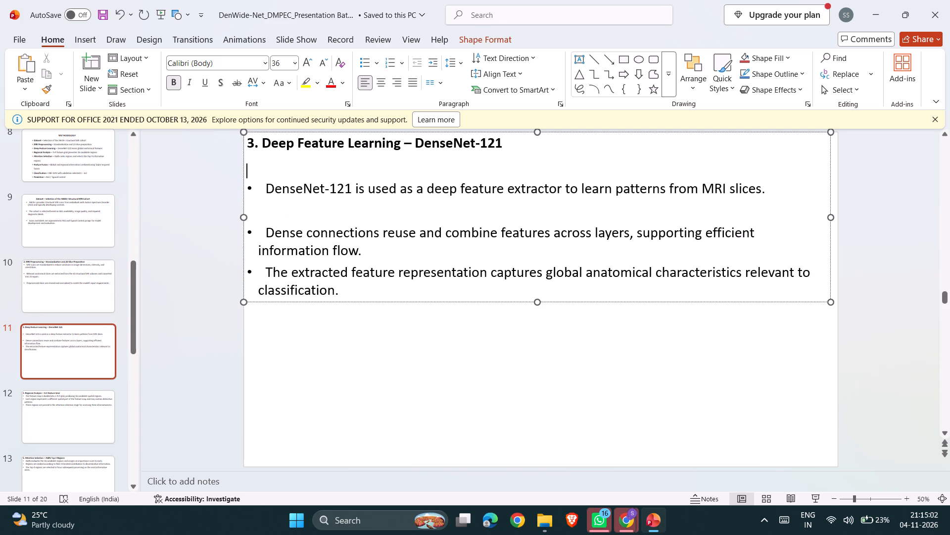
left_click(398, 253)
key("Return")
key("BackSpace")
Insert unbulleted blank lines after the heading and after the first and second bullet points on Regional Analysis slide 12.
left_click(95, 399)
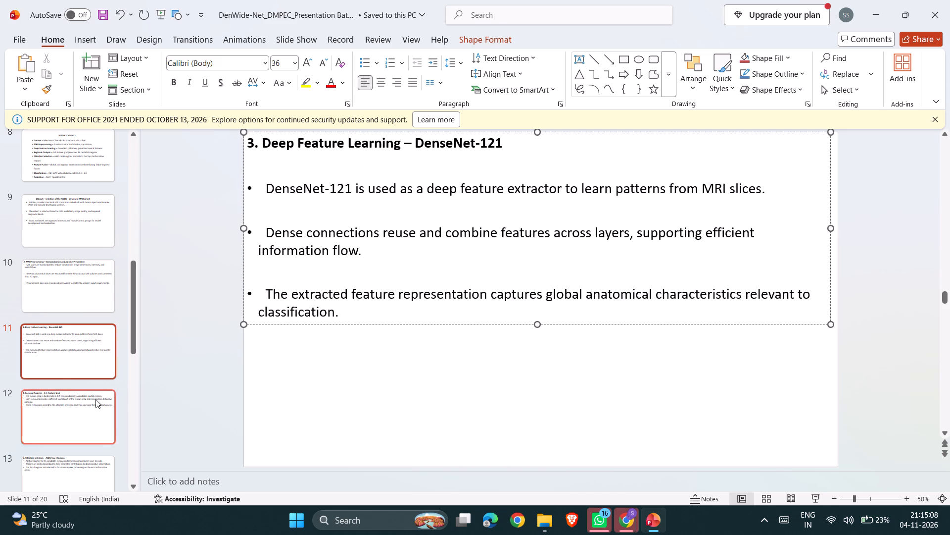
left_click(501, 147)
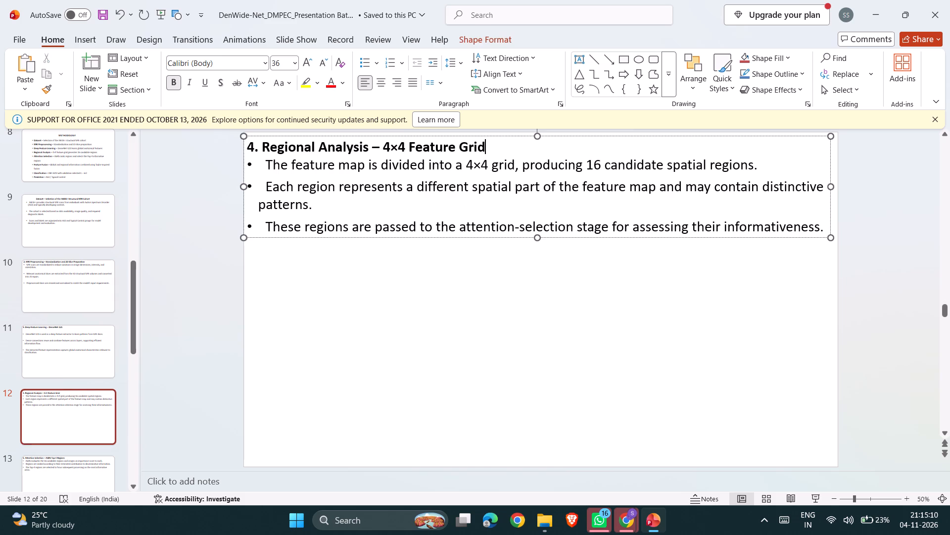
key("Return")
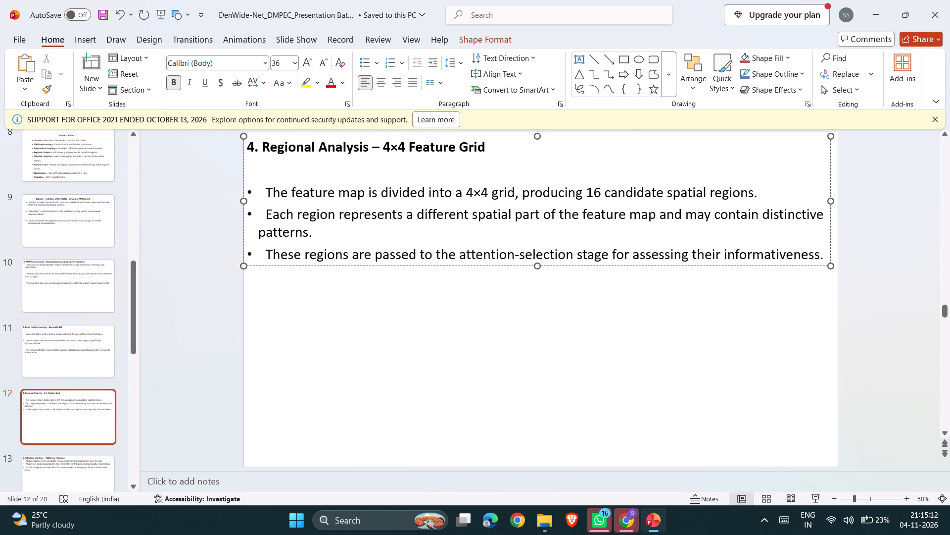
left_click(775, 195)
key("Return")
key("BackSpace")
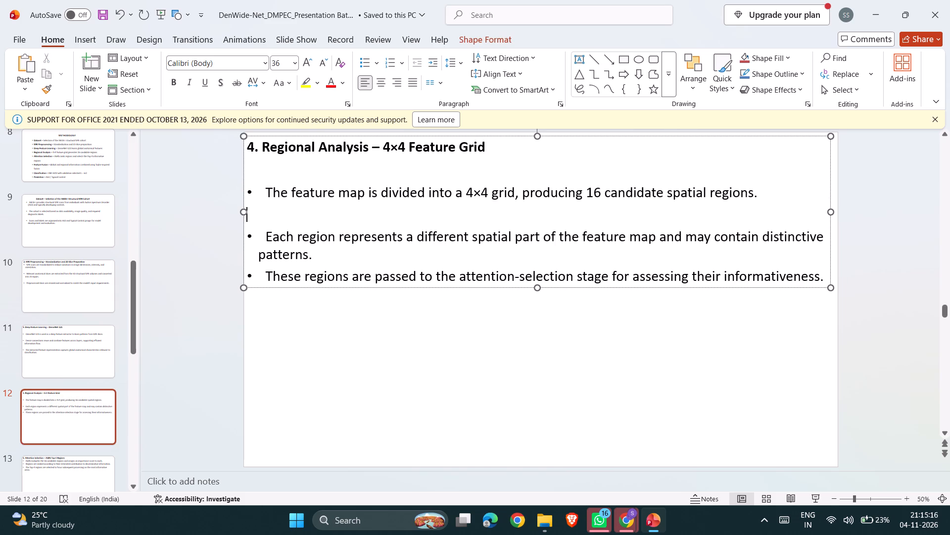
left_click(435, 248)
key("Return")
key("BackSpace")
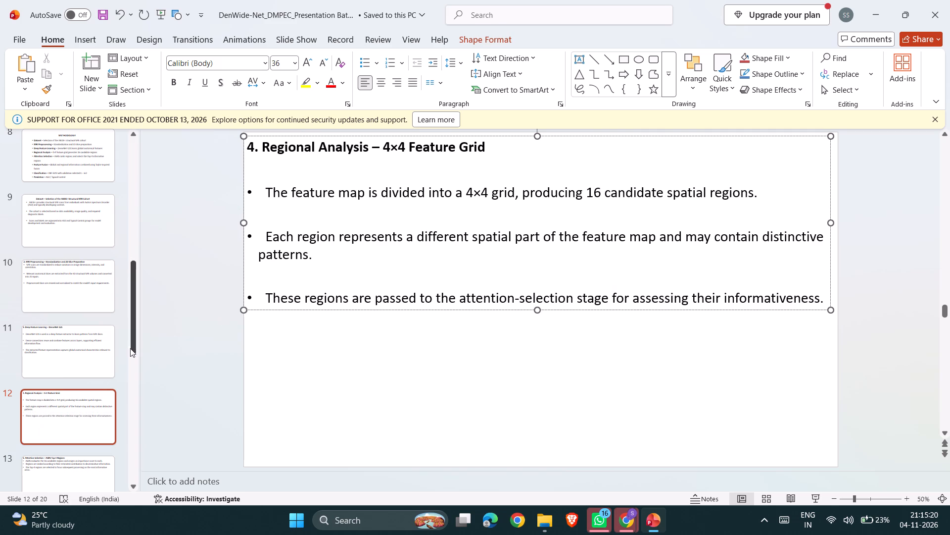
Insert unbulleted blank lines after the heading and after the first and second bullet points on Attention Selection slide 13.
scroll(92, 392, "down", 1)
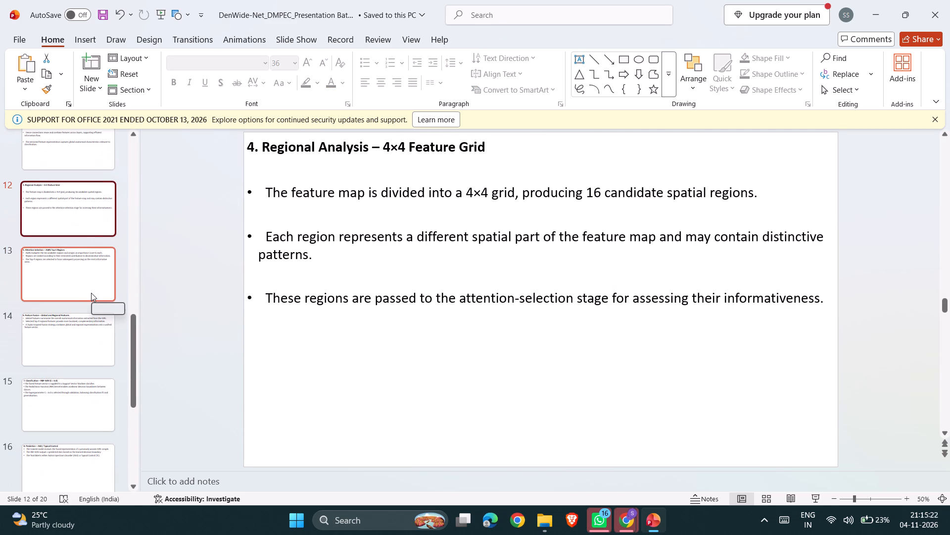
left_click(91, 293)
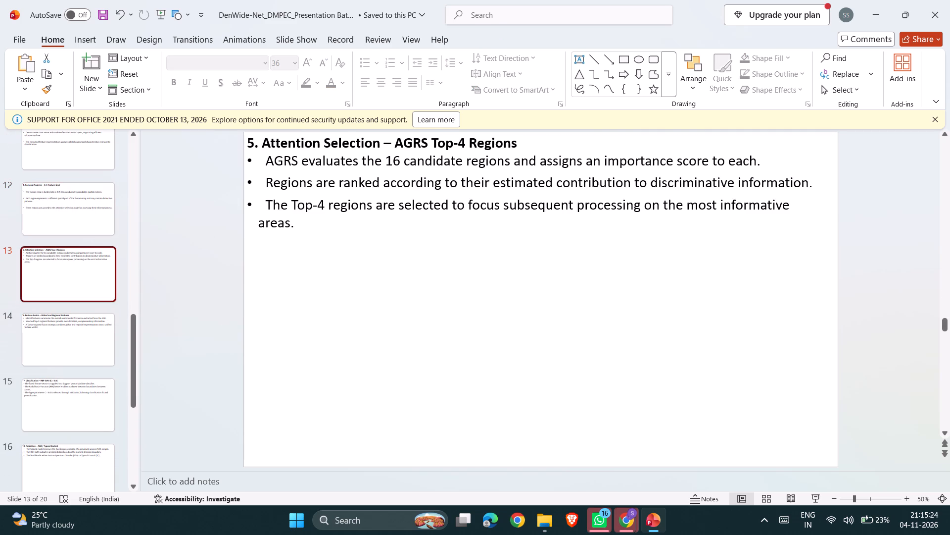
left_click(555, 148)
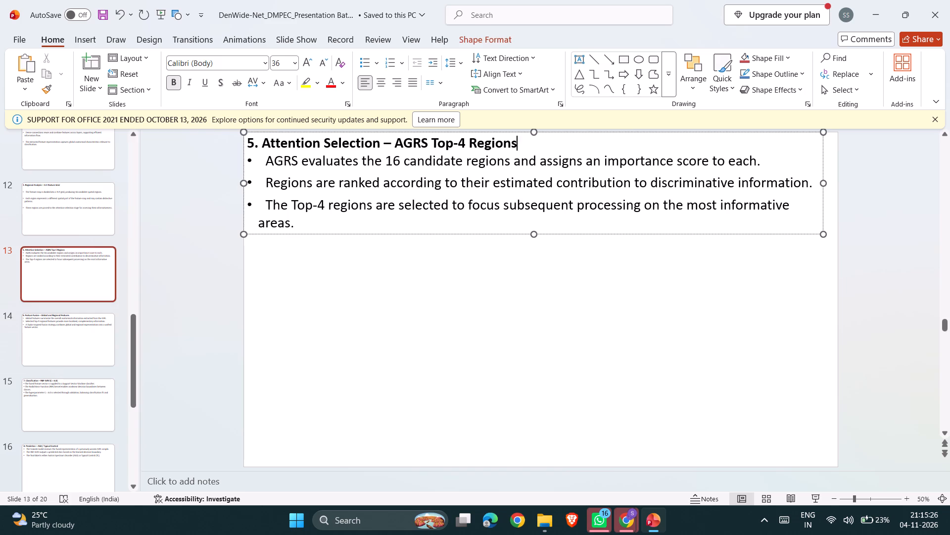
key("Return")
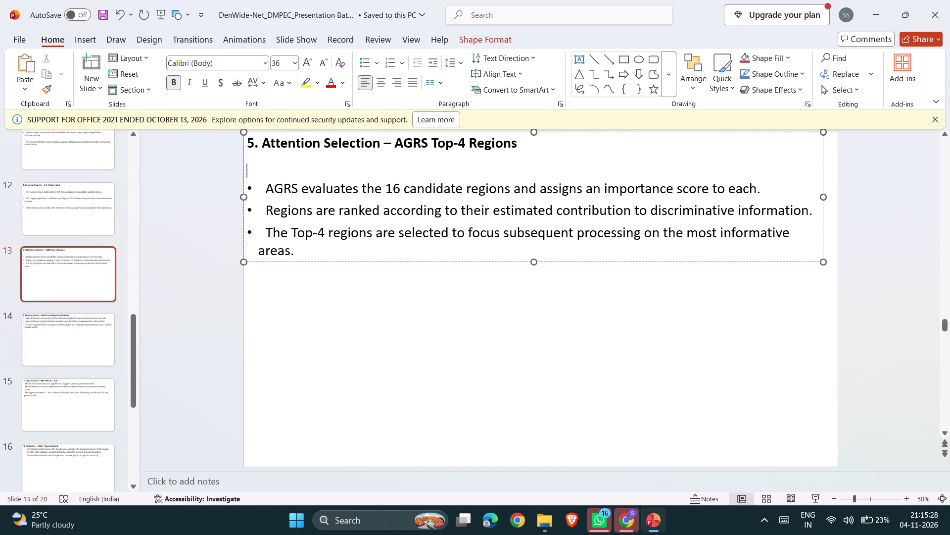
left_click(773, 185)
key("Return")
key("BackSpace")
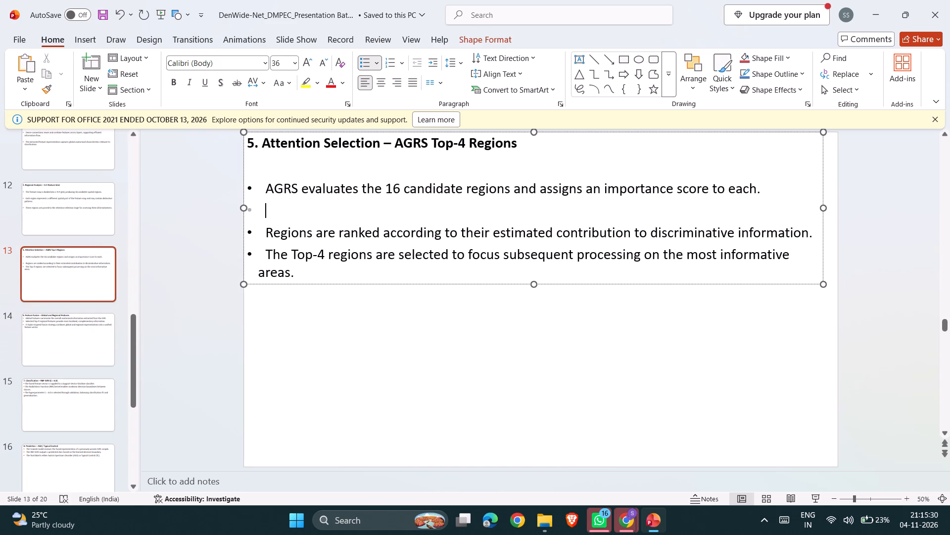
left_click(814, 230)
left_click(794, 233)
key("Right")
key("Right")
key("Right")
key("Return")
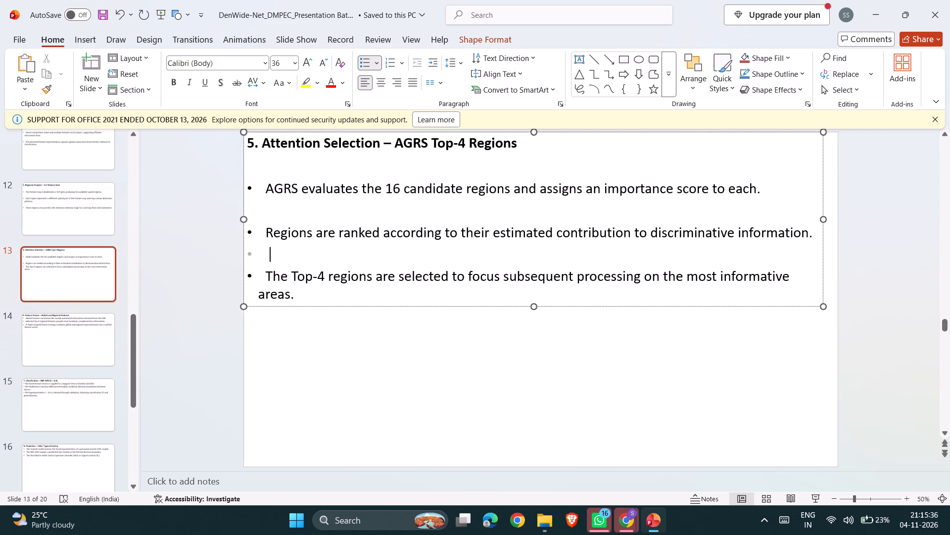
key("BackSpace")
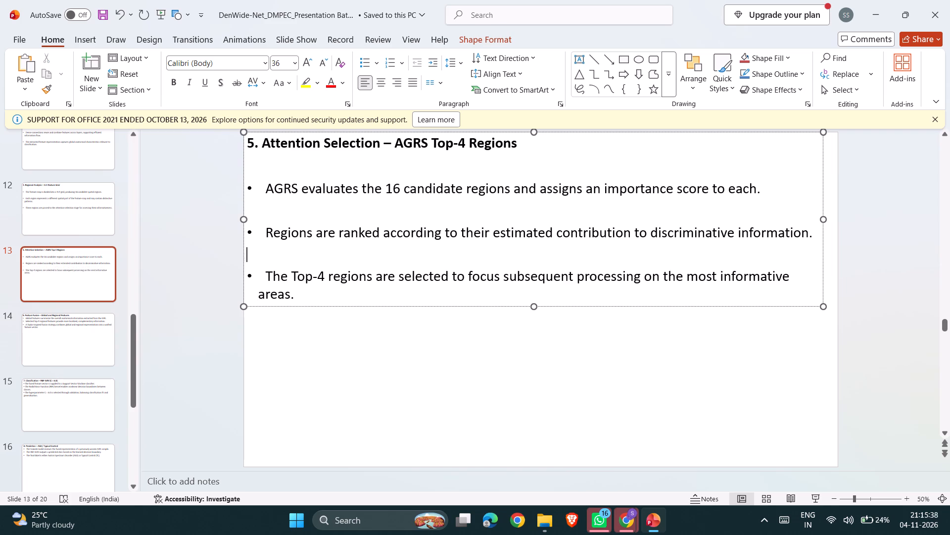
Insert unbulleted blank lines after the heading and after the first and second bullet points on Feature Fusion slide 14.
left_click(70, 337)
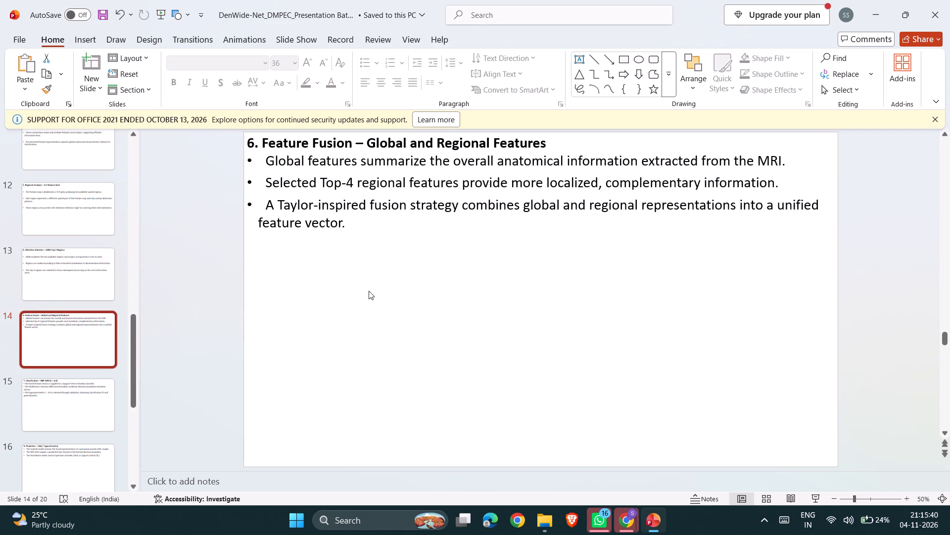
left_click(560, 141)
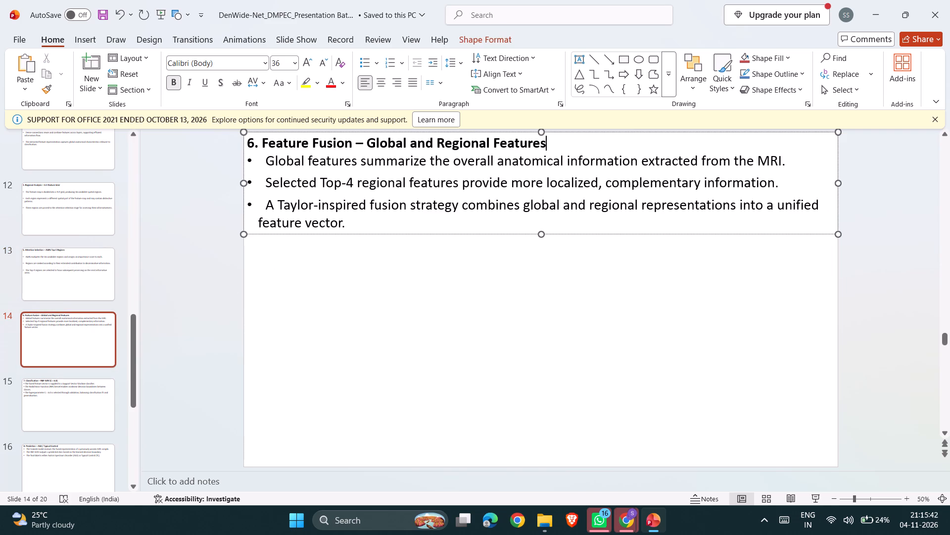
key("Return")
left_click(791, 190)
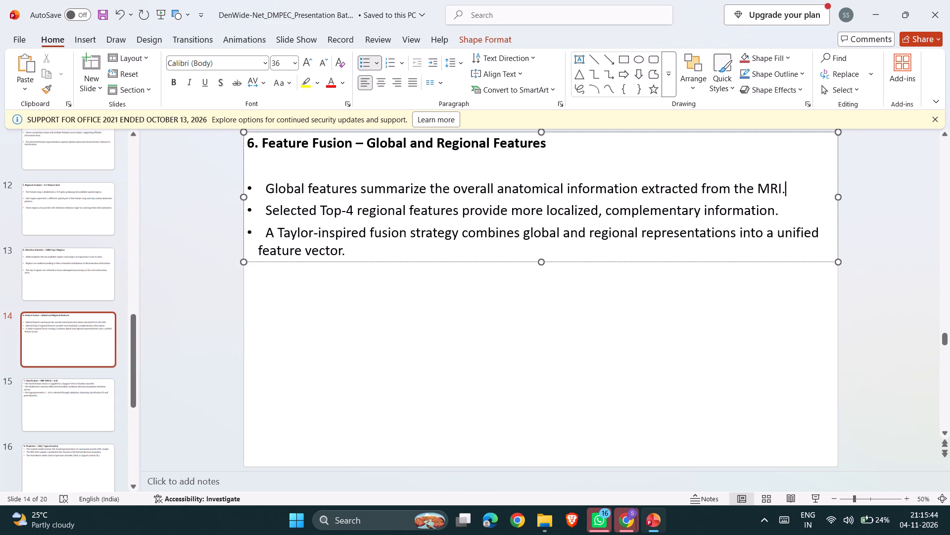
key("Return")
key("BackSpace")
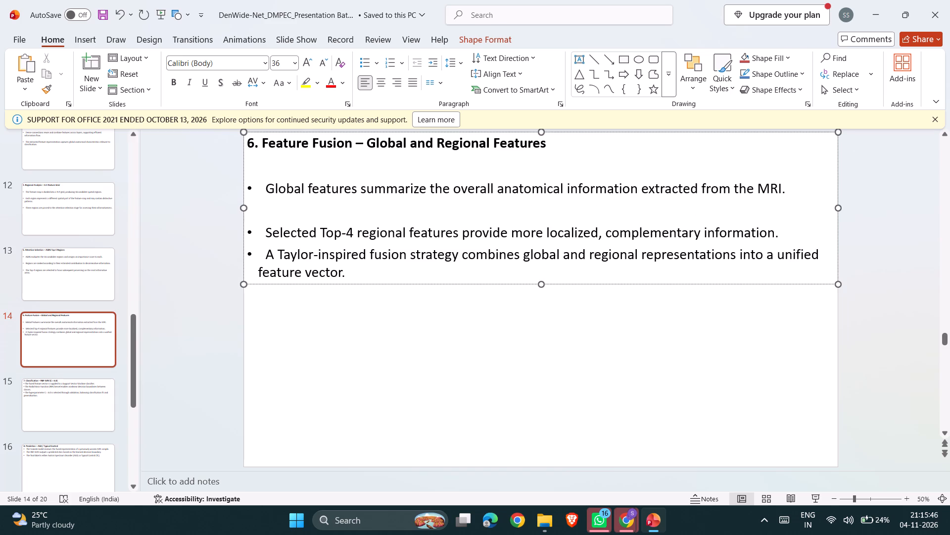
left_click(800, 226)
key("Return")
key("BackSpace")
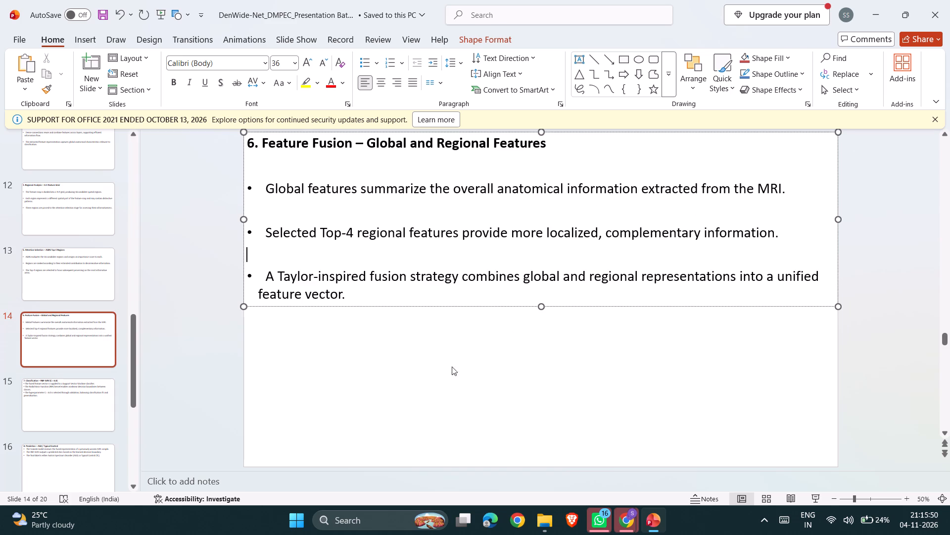
Insert unbulleted blank lines after the first and second bullet points on Classification slide 15.
left_click(85, 404)
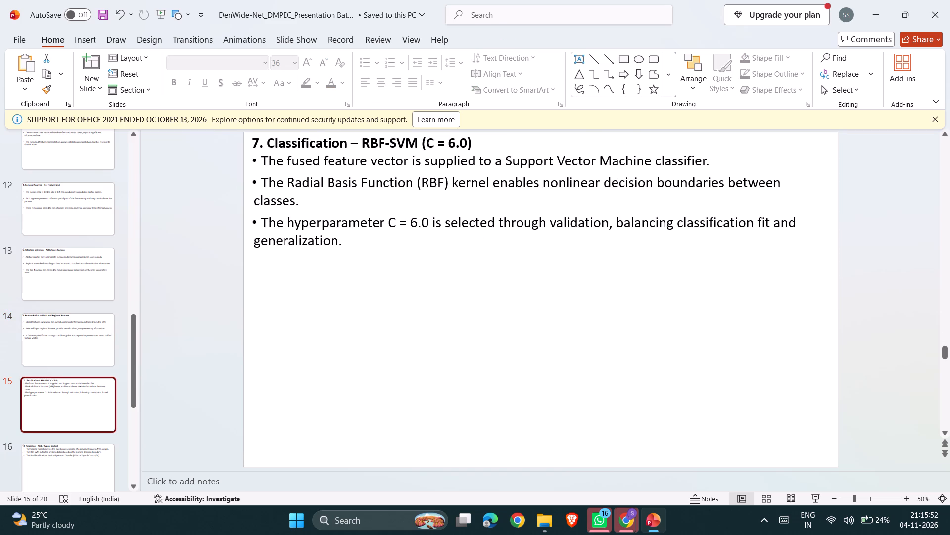
left_click(723, 156)
key("Return")
key("BackSpace")
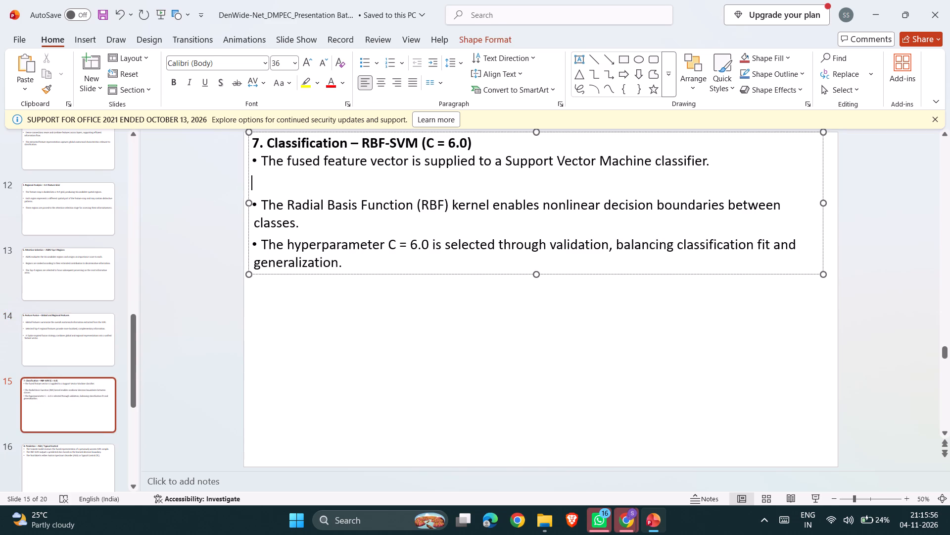
left_click(452, 222)
key("Return")
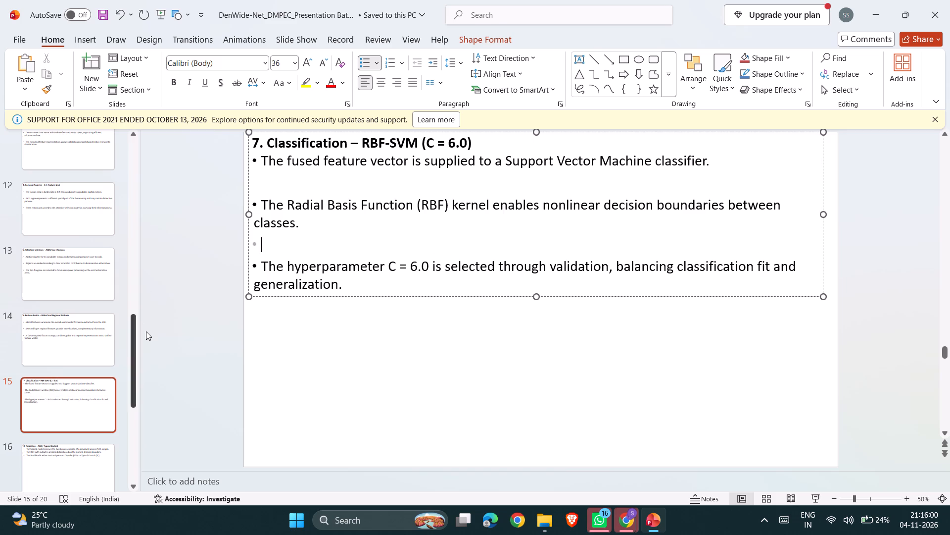
key("BackSpace")
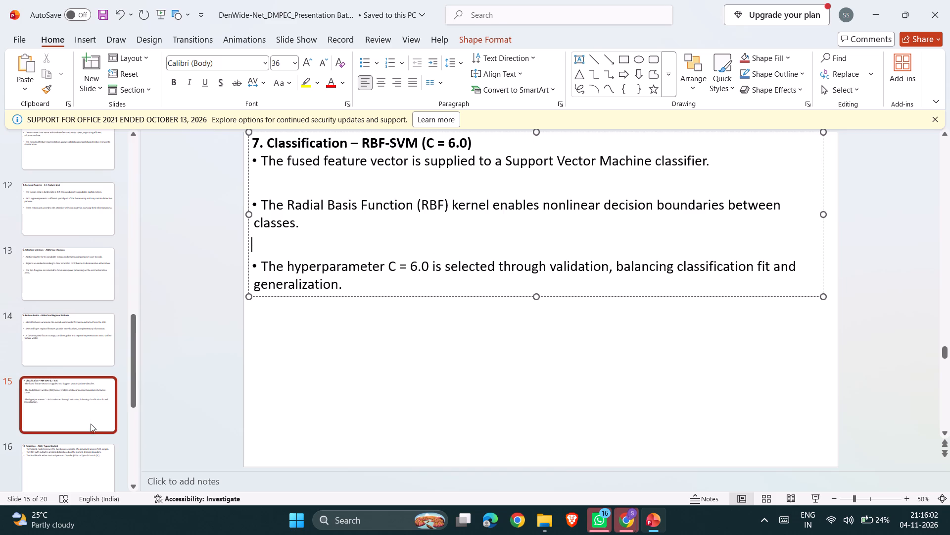
Insert unbulleted blank lines after the heading and after the first and second bullet points on Prediction slide 16.
left_click(91, 451)
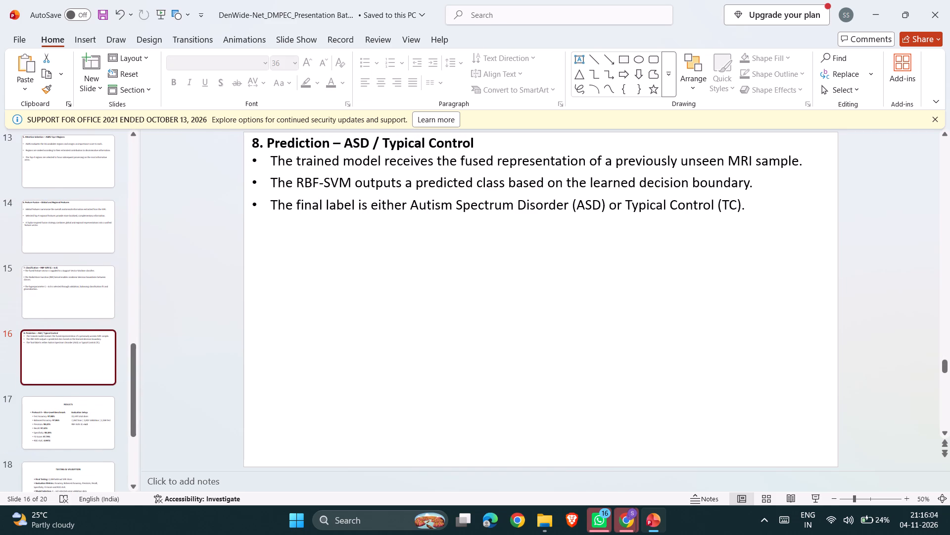
left_click(487, 147)
key("Return")
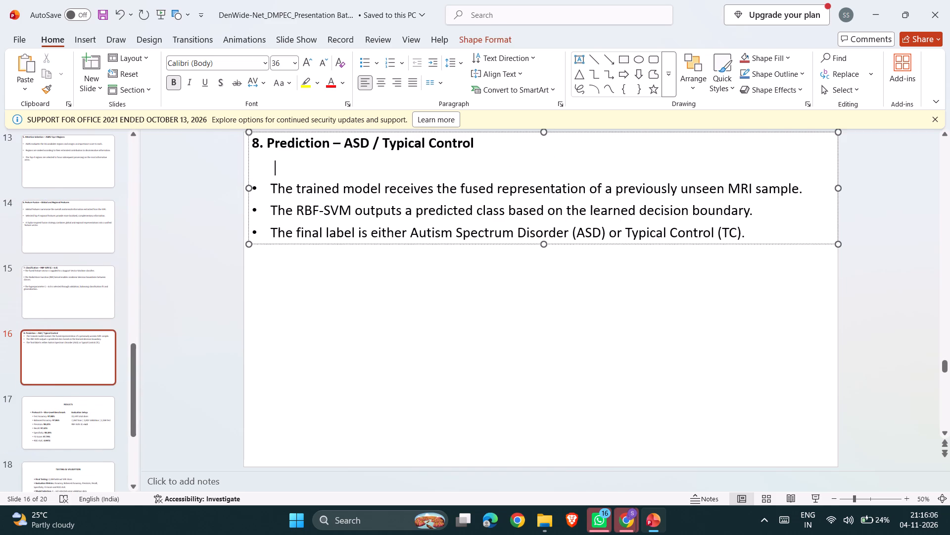
left_click(801, 190)
key("Return")
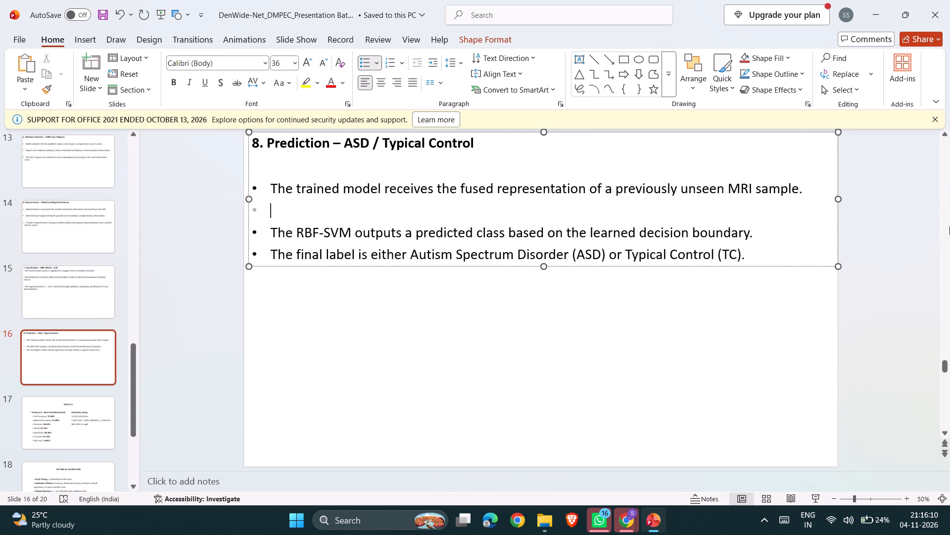
key("BackSpace")
left_click(774, 235)
key("Return")
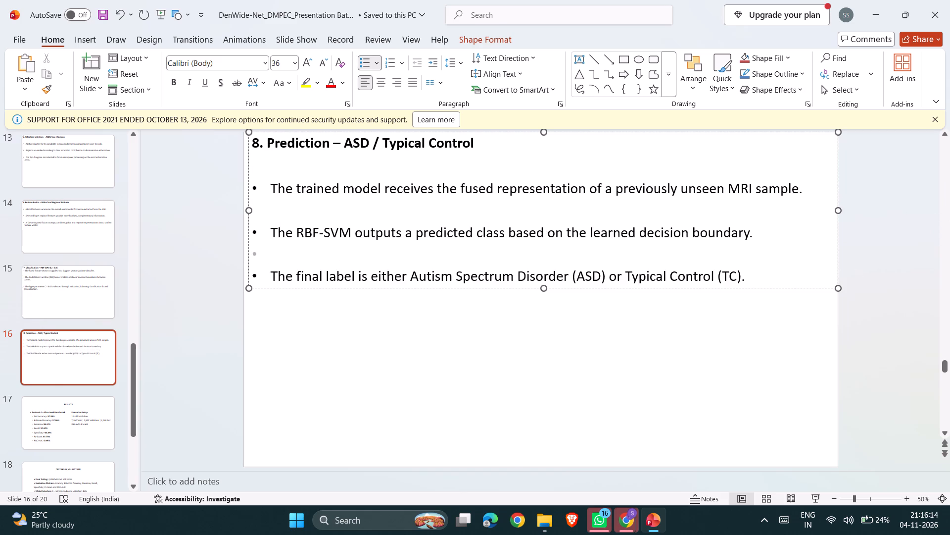
key("BackSpace")
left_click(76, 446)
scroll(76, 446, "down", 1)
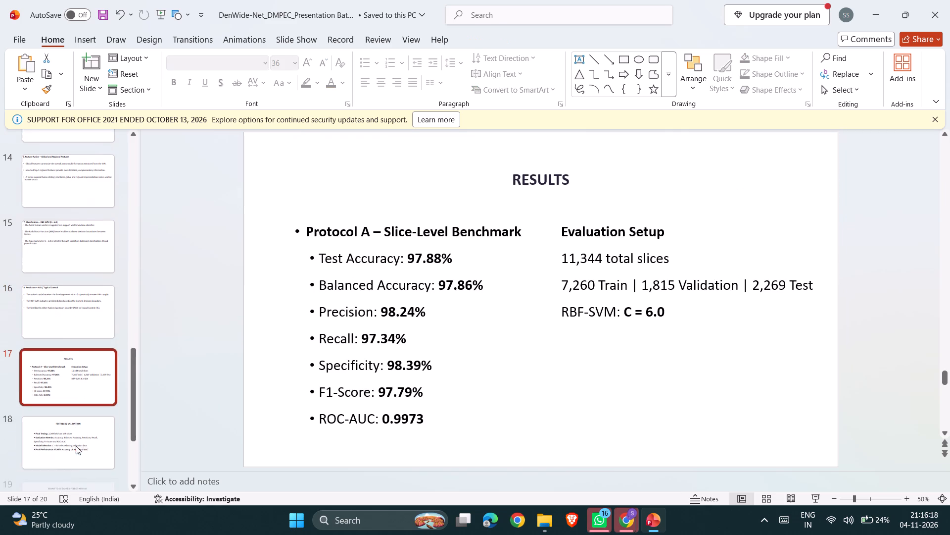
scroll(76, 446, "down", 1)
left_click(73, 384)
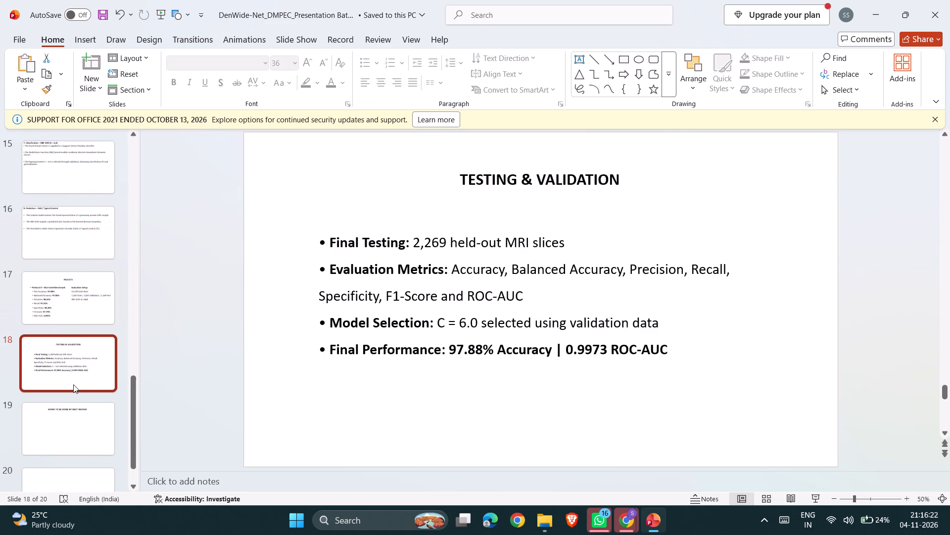
Save the presentation as a new PowerPoint file named DenWide-Net_DMPEC_Presentation Batch-5-1 in the Downloads folder, continuing without the unavailable font.
left_click(24, 35)
left_click(42, 222)
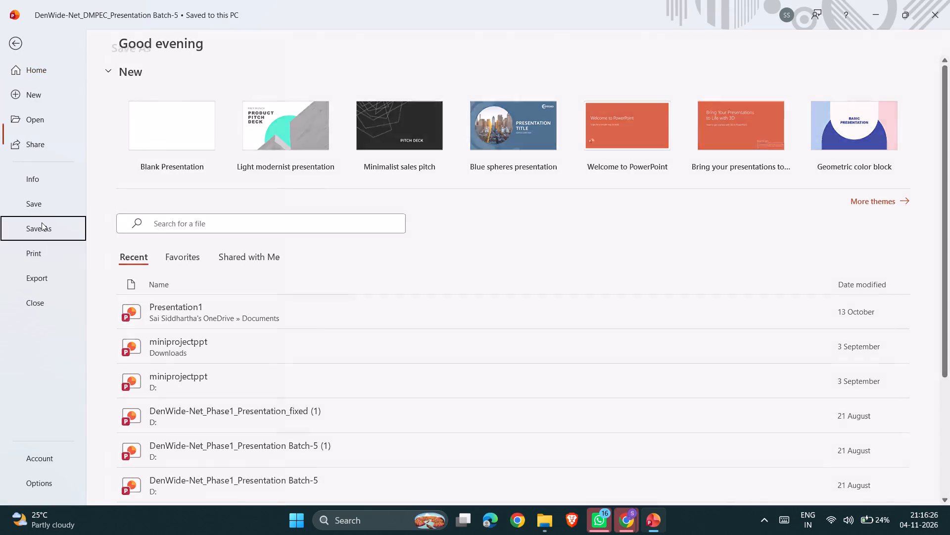
left_click(212, 274)
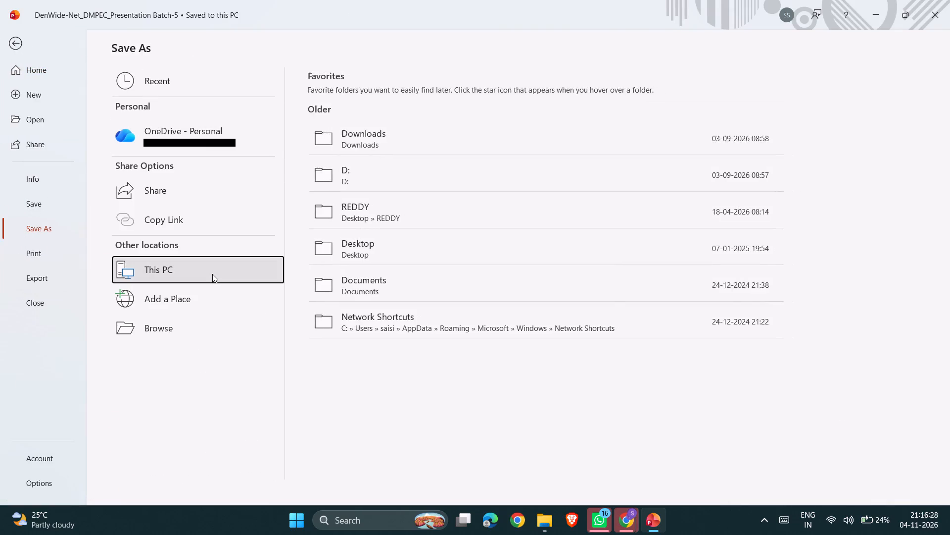
left_click(381, 150)
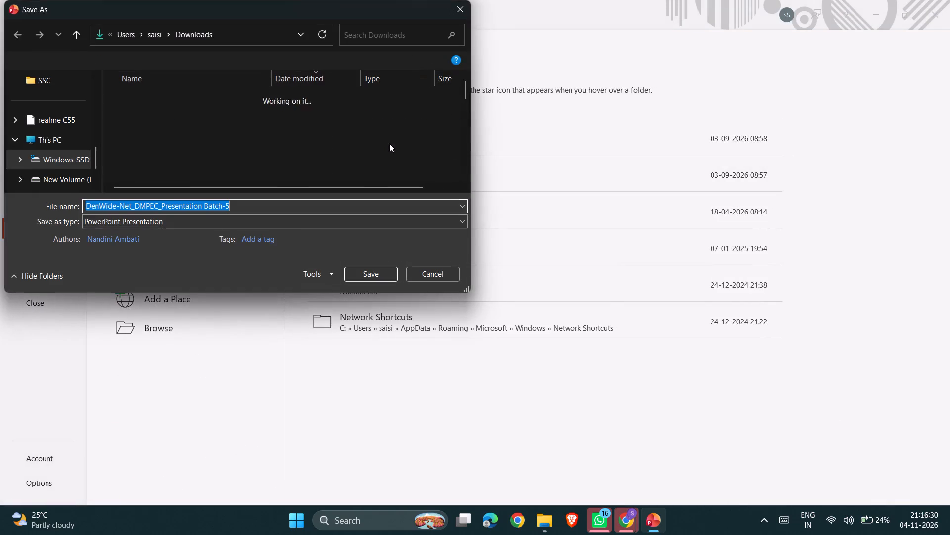
scroll(46, 127, "up", 2)
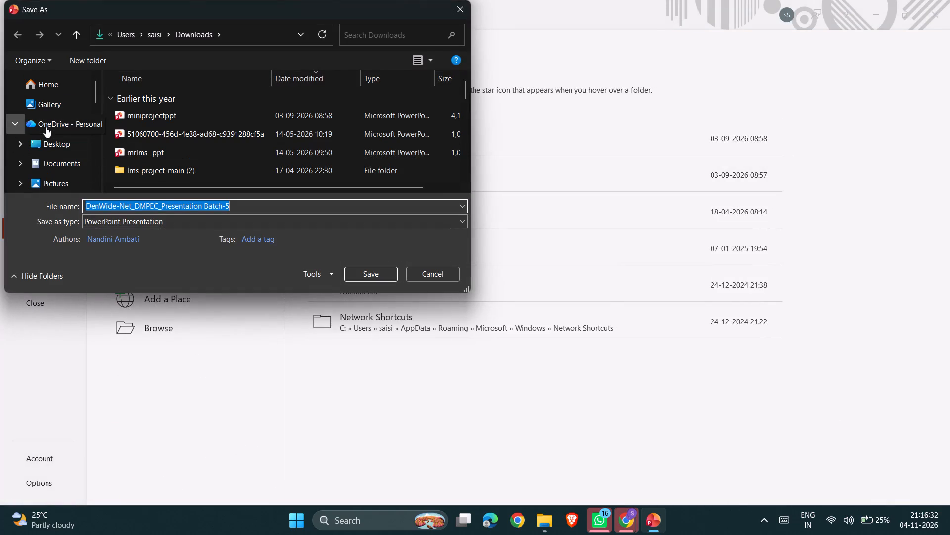
scroll(54, 150, "down", 1)
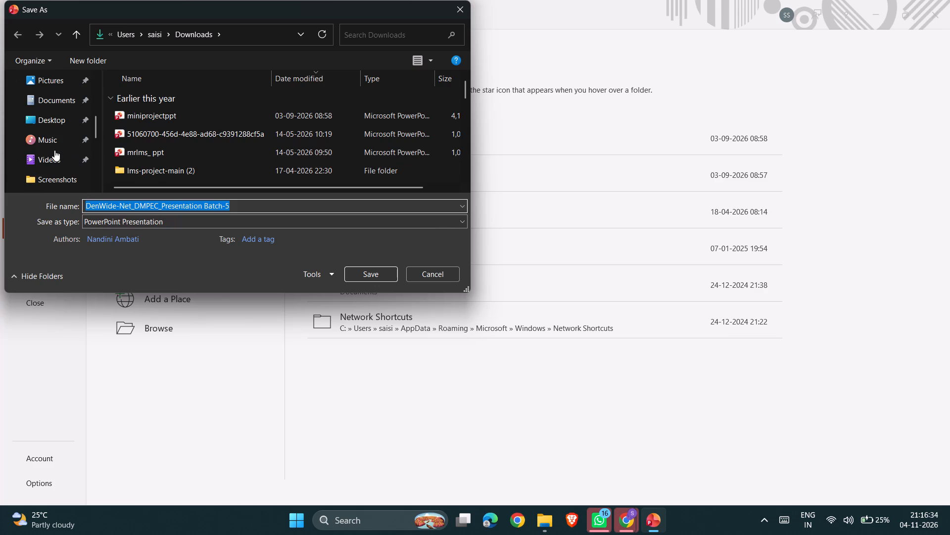
scroll(54, 150, "up", 1)
scroll(58, 165, "down", 1)
scroll(58, 165, "up", 2)
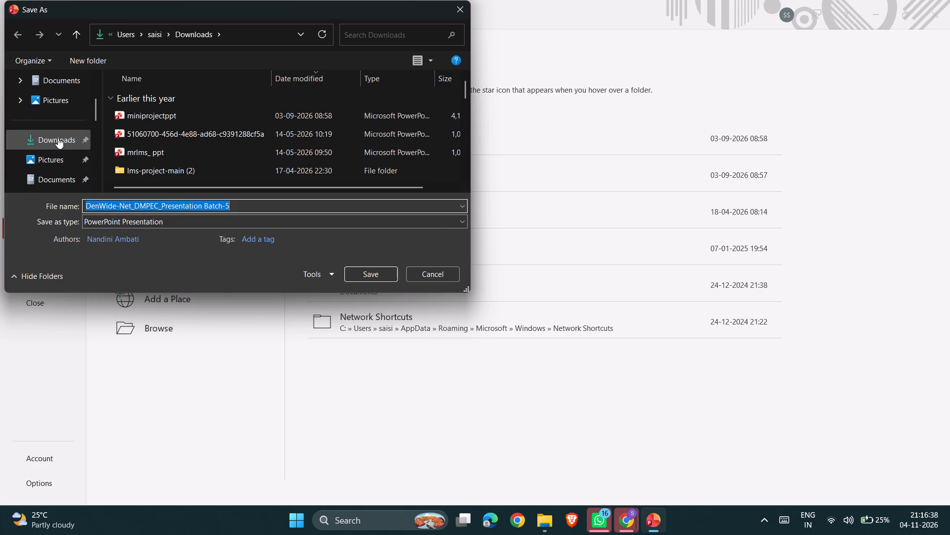
left_click(58, 138)
left_click(232, 202)
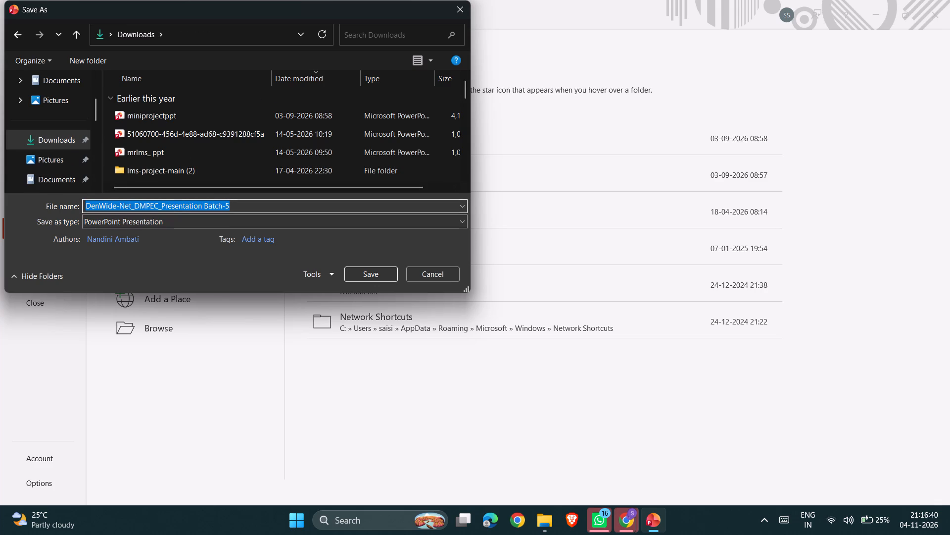
left_click(232, 202)
type("-1")
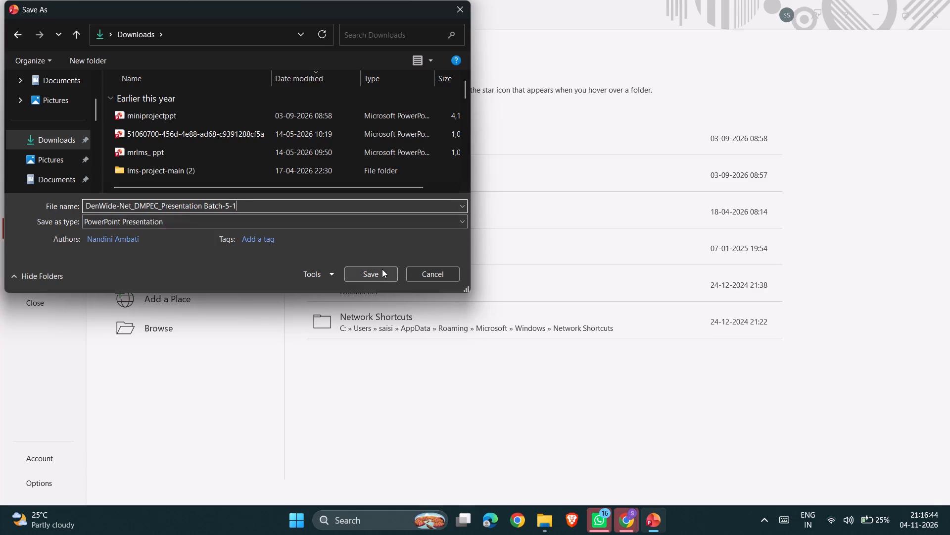
left_click(382, 271)
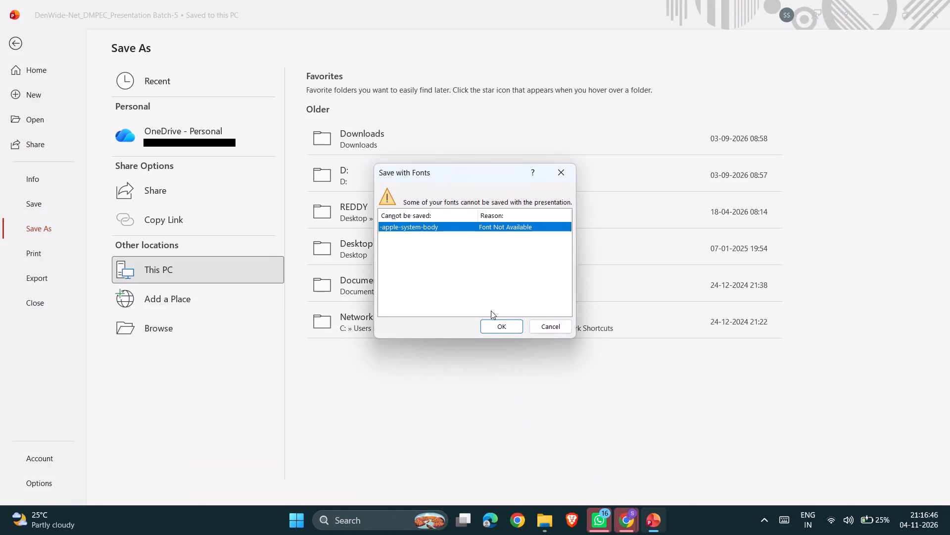
left_click(500, 328)
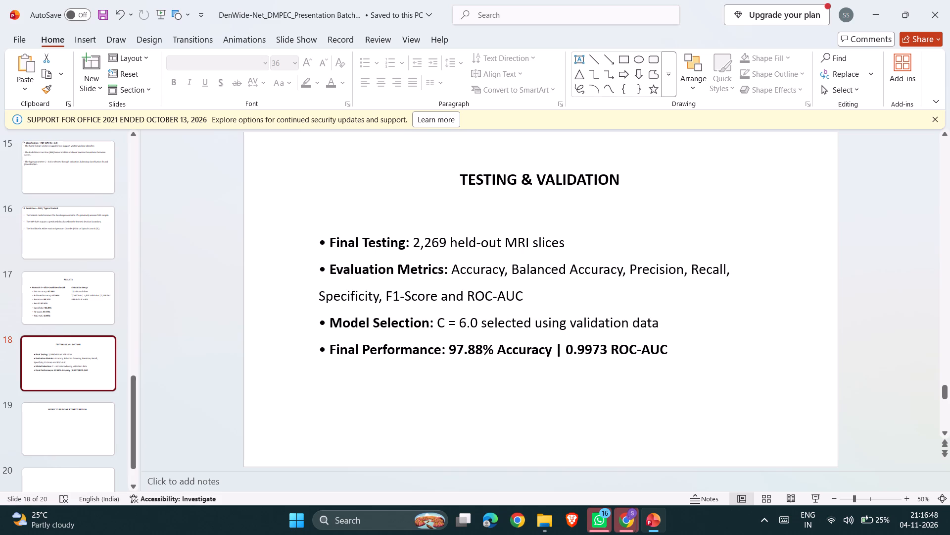
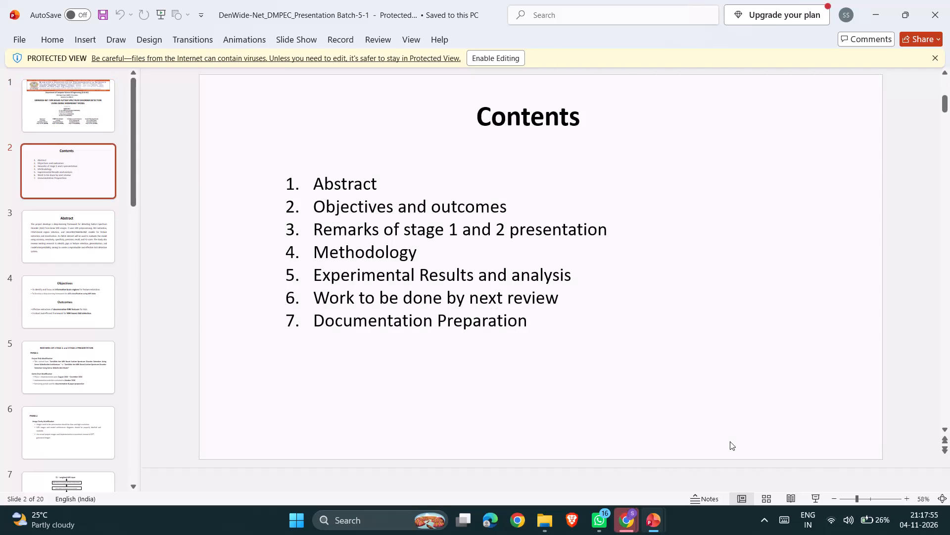
Review the opening slides from Contents through Abstract, Objectives and stage remarks to the T1-weighted MRI flowchart on slide 7.
key("Down")
key("Up")
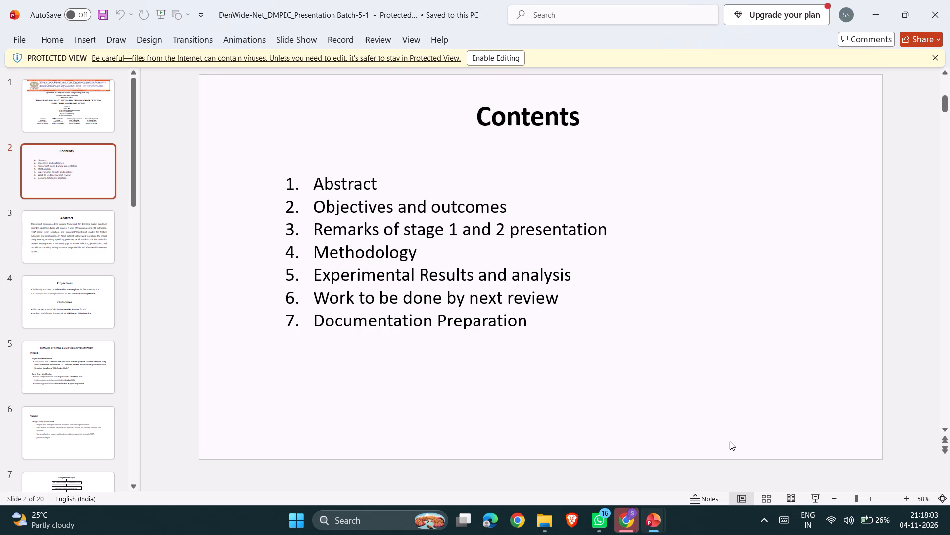
key("Down")
key("Down")
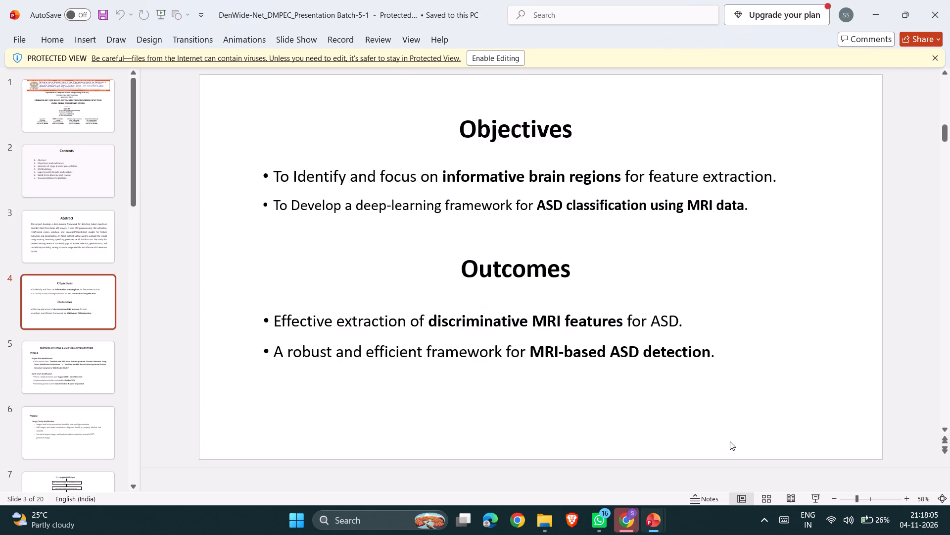
key("Down")
key("Down")
key("Down")
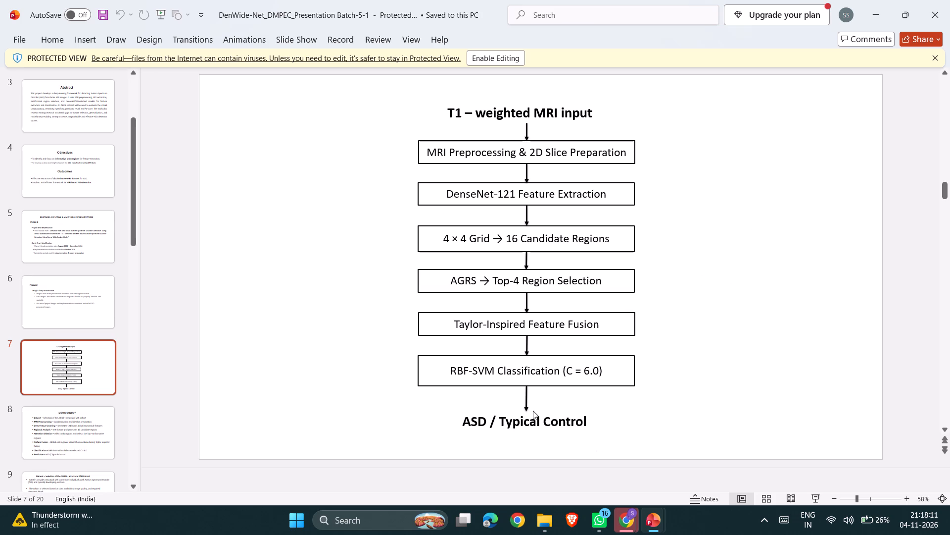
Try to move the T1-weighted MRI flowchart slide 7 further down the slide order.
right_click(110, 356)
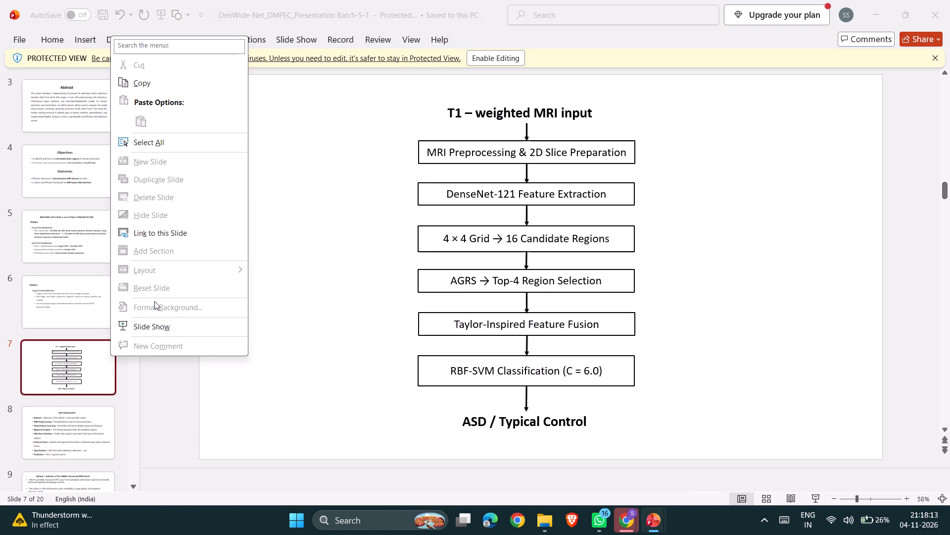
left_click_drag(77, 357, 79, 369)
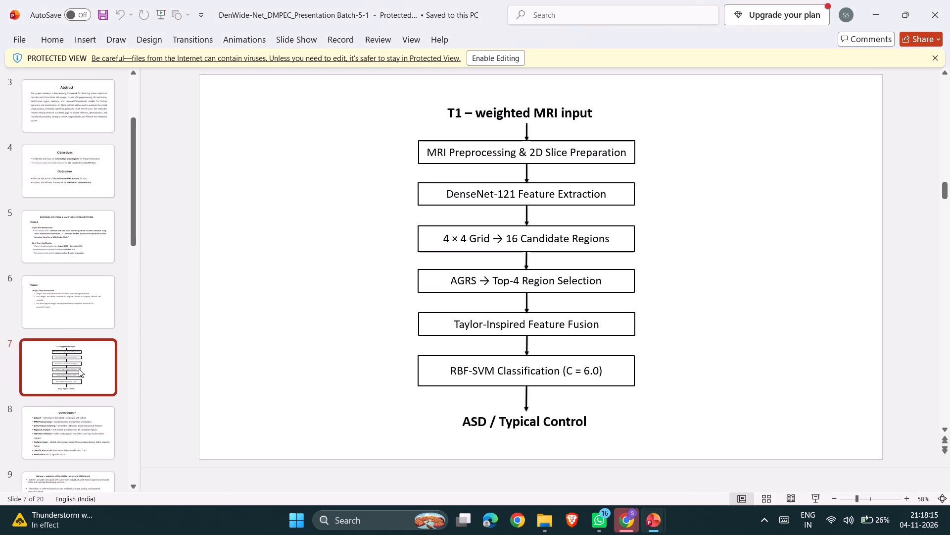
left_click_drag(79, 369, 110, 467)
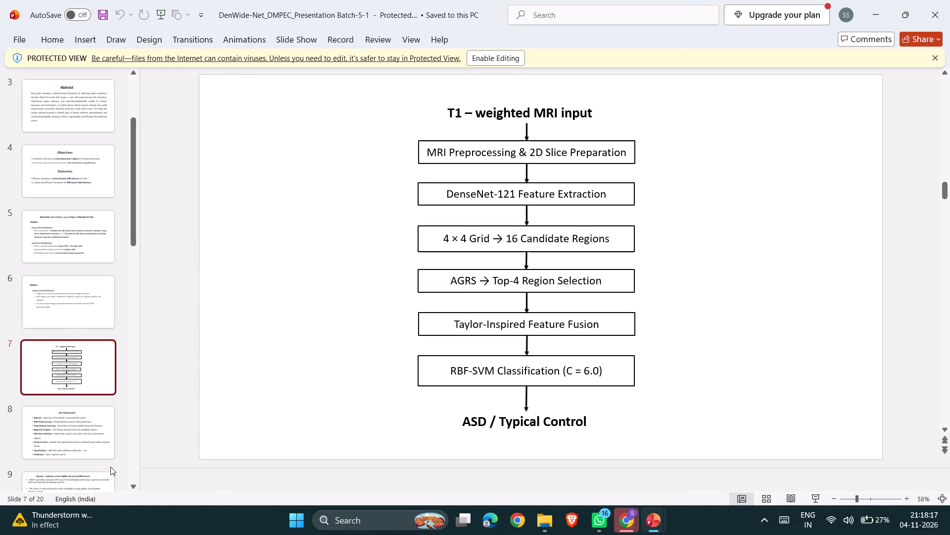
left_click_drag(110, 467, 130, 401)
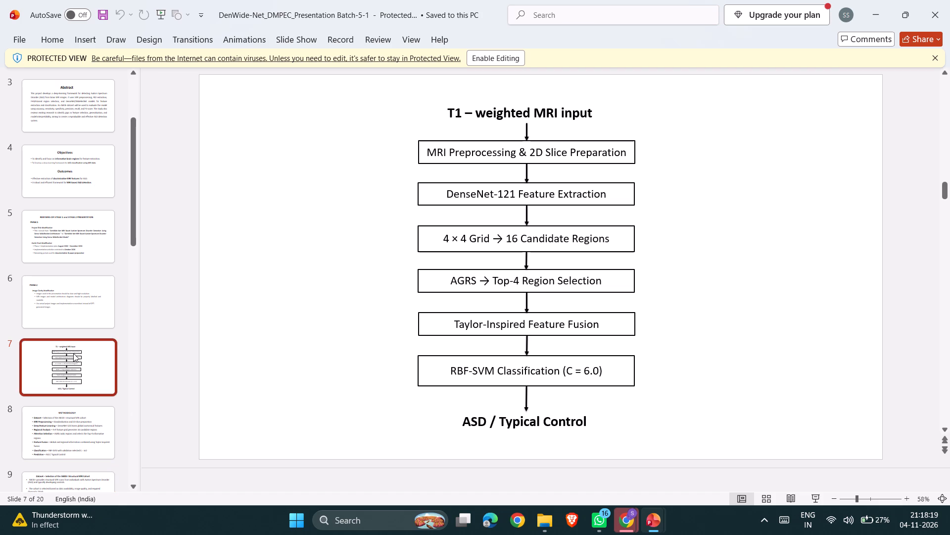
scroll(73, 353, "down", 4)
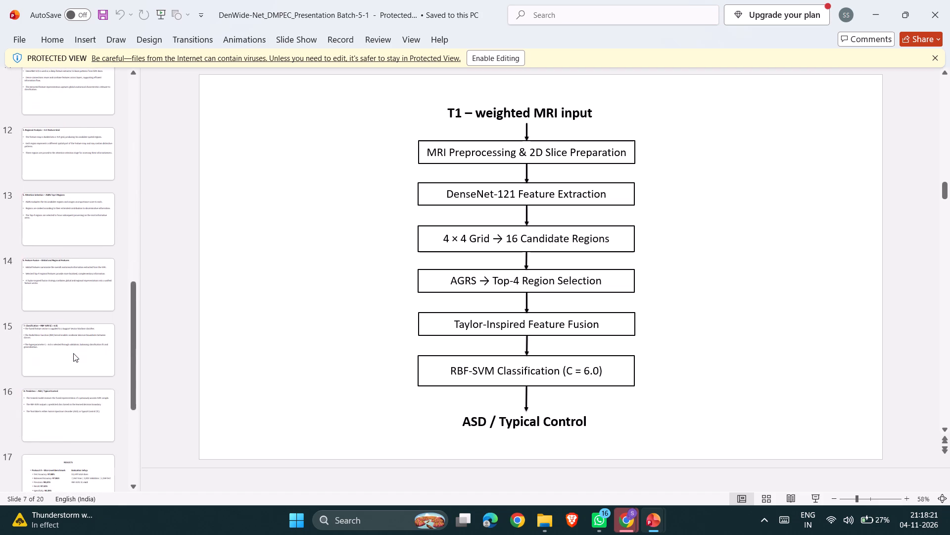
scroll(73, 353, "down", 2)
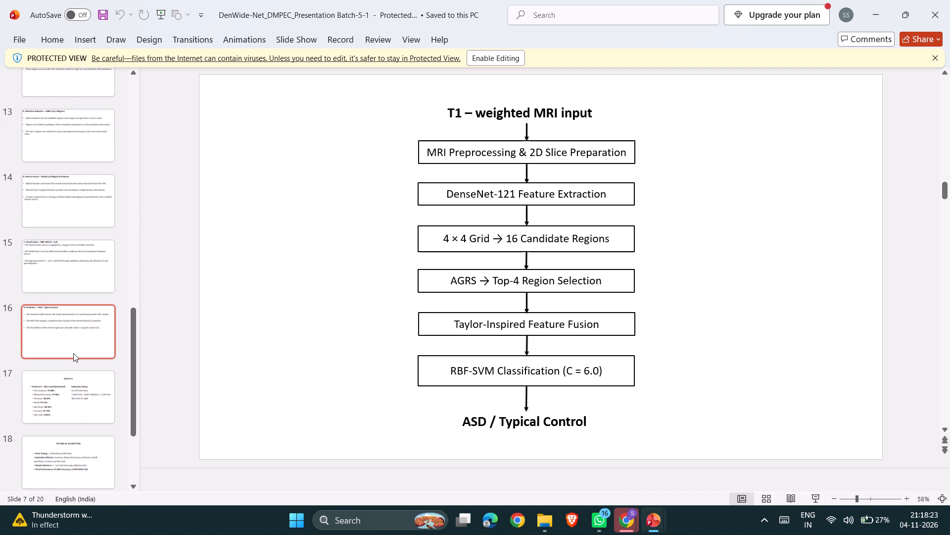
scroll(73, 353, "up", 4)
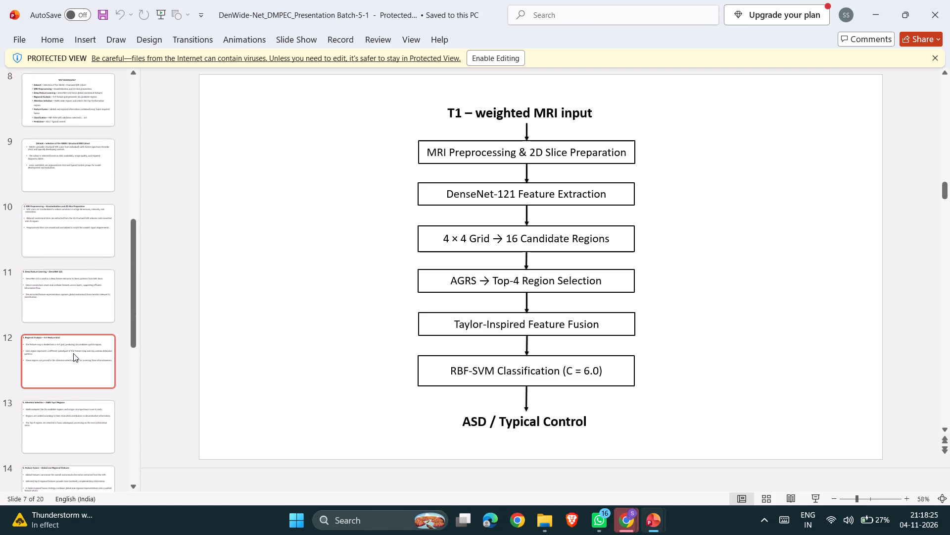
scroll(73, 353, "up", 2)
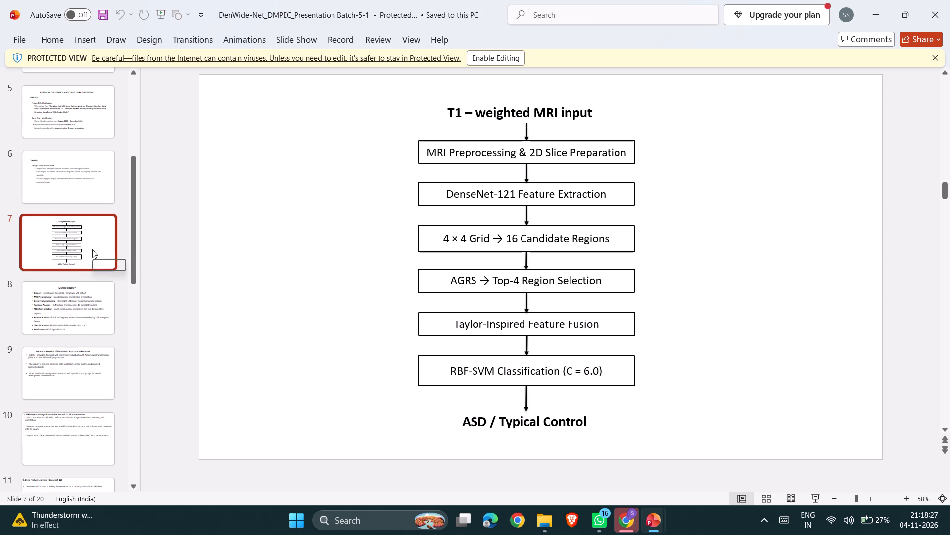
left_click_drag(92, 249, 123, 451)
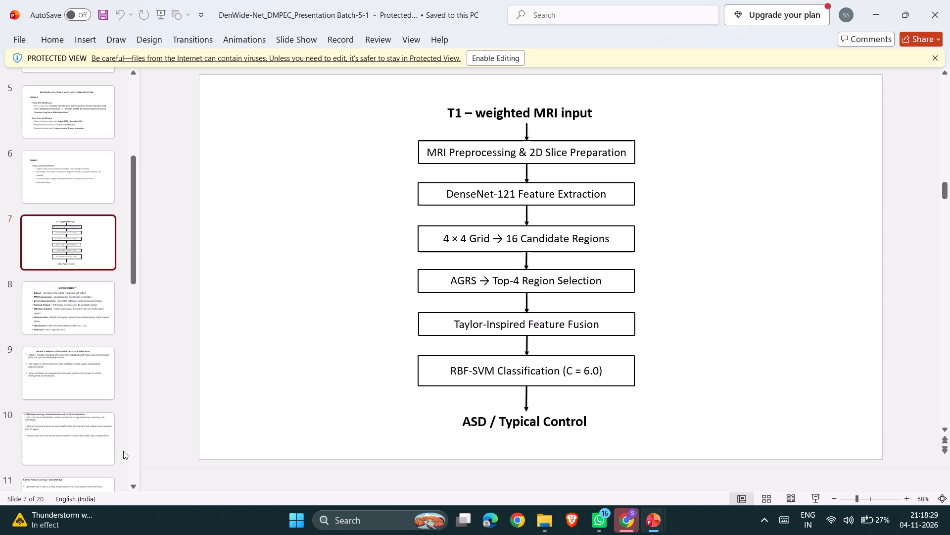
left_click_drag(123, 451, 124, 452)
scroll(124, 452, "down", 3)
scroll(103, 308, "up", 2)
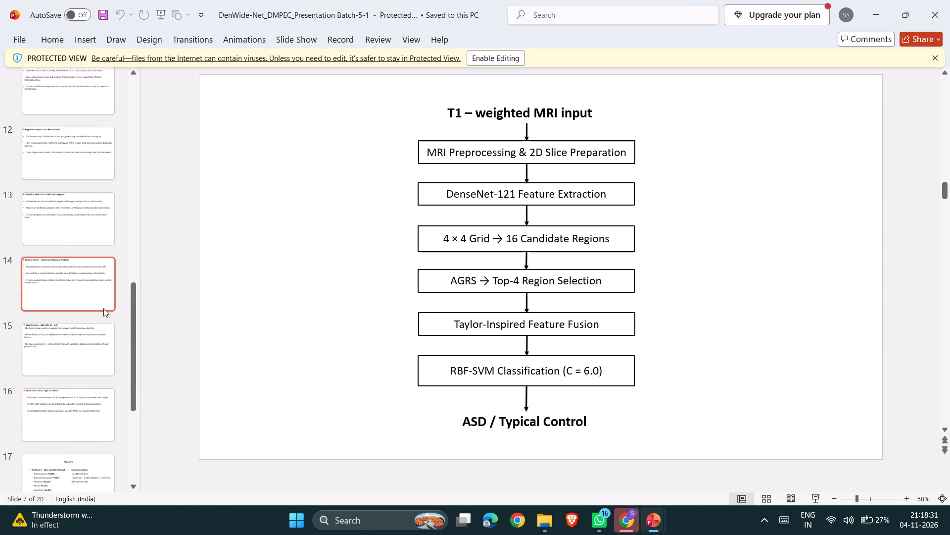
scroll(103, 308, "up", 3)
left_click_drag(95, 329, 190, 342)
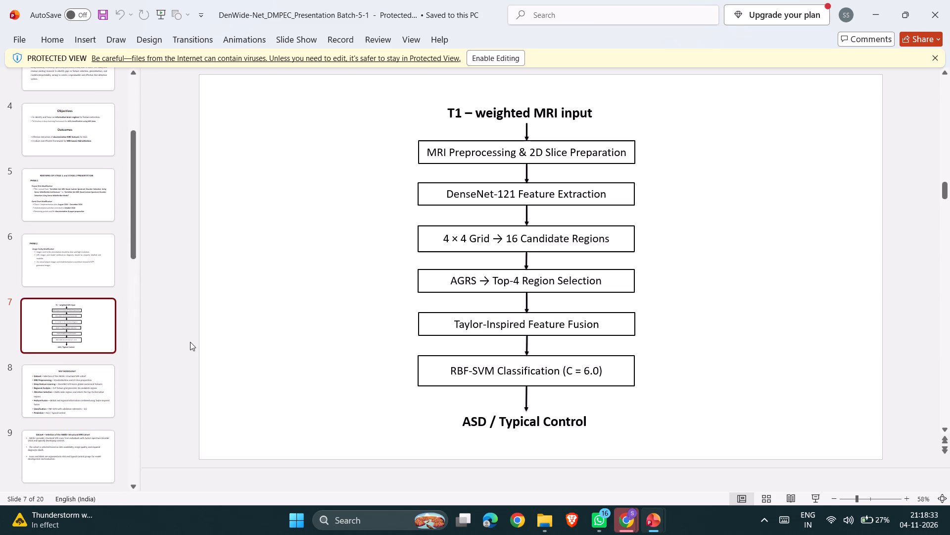
Review the closing, Testing & Validation and Results slides, and the pipeline stage slides from Prediction back to Deep Feature Learning.
scroll(71, 379, "down", 6)
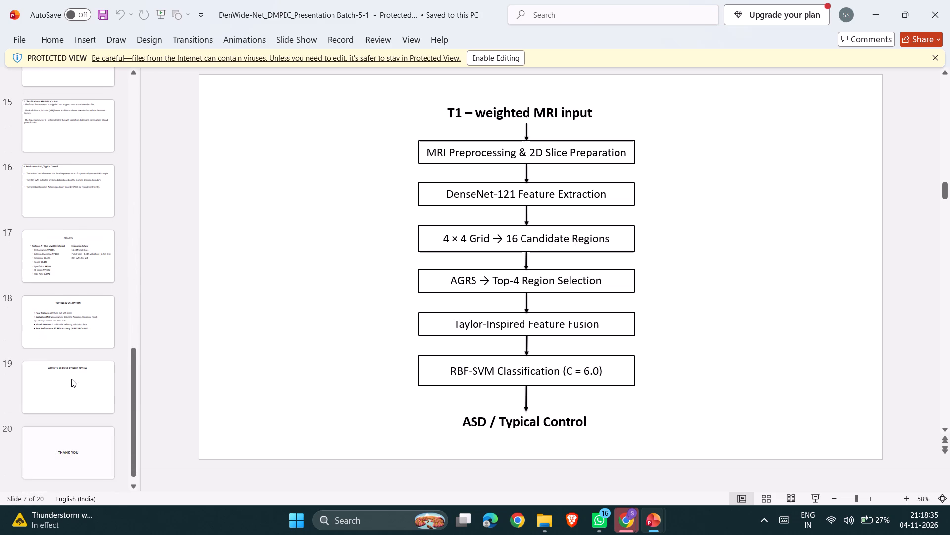
scroll(71, 379, "down", 1)
left_click(71, 379)
left_click(65, 312)
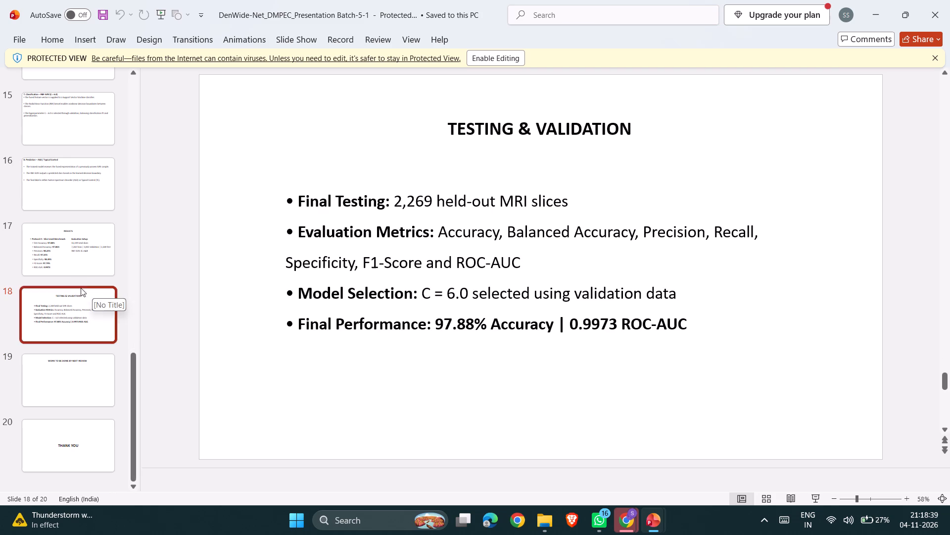
left_click(69, 266)
scroll(69, 266, "down", 2)
scroll(69, 266, "up", 1)
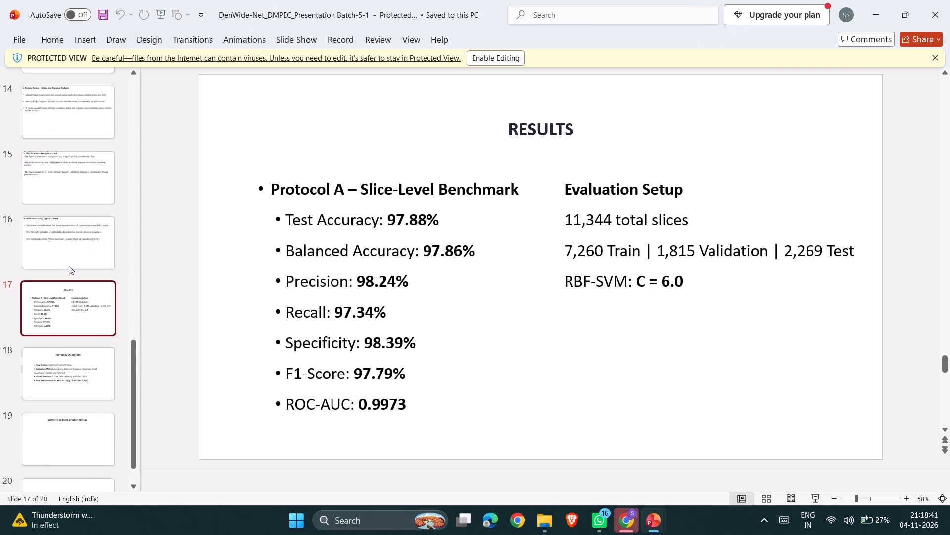
scroll(69, 266, "up", 1)
left_click(81, 304)
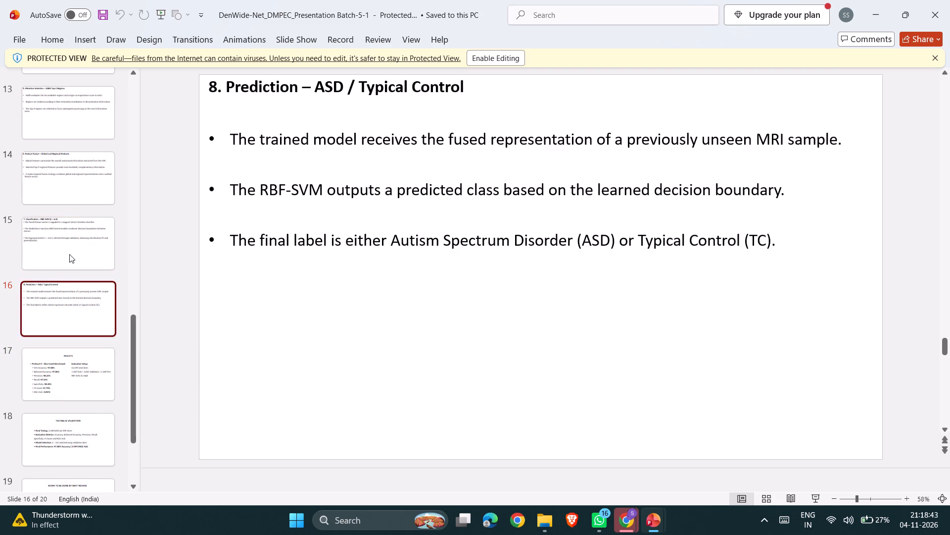
left_click(67, 246)
left_click(67, 196)
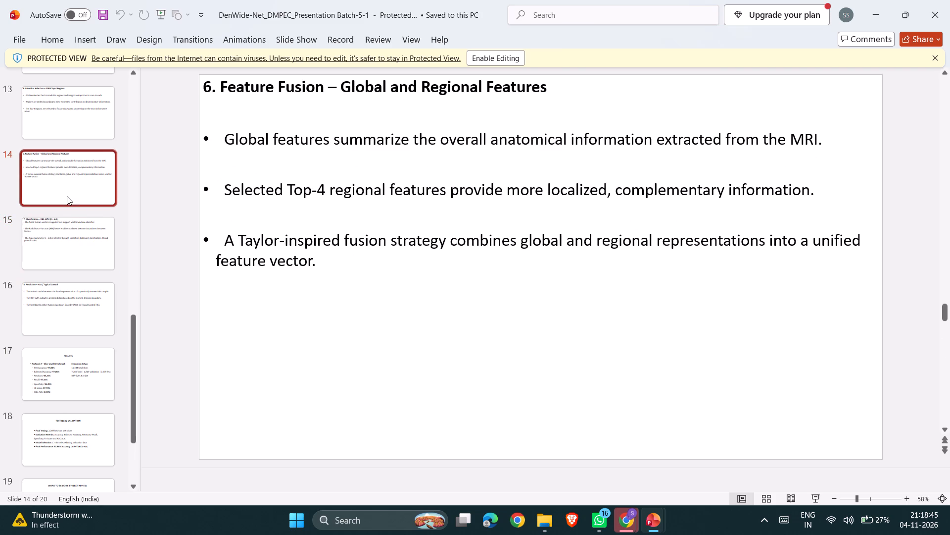
left_click(61, 127)
scroll(61, 127, "up", 1)
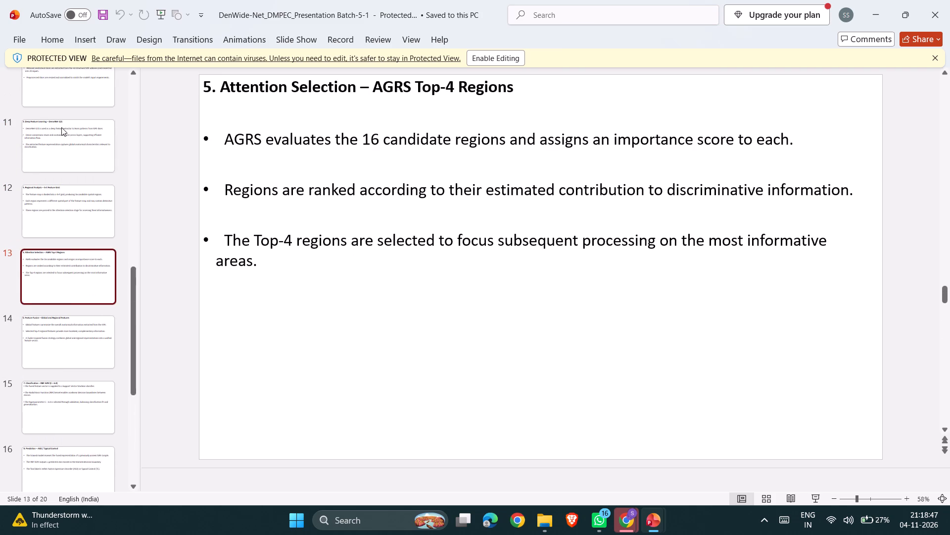
left_click(61, 127)
left_click(67, 204)
scroll(67, 204, "down", 1)
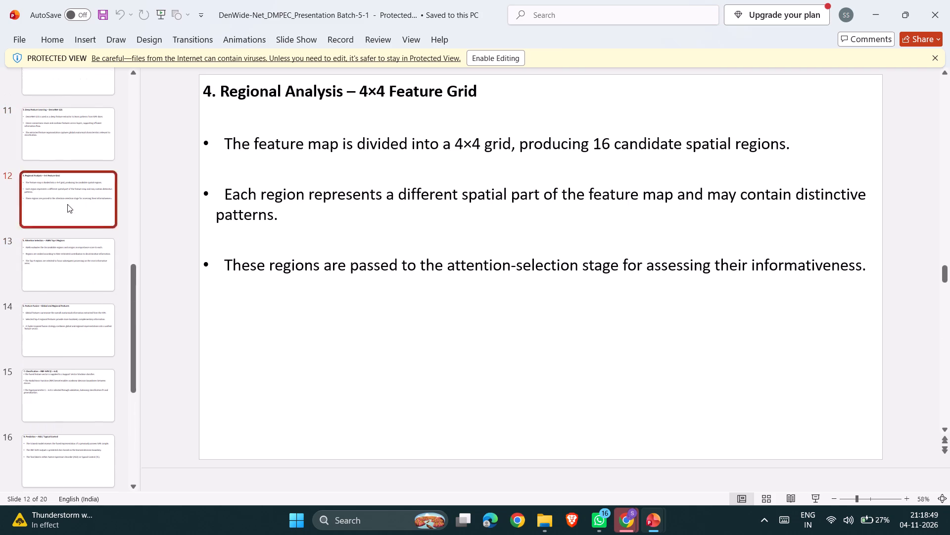
scroll(67, 204, "down", 2)
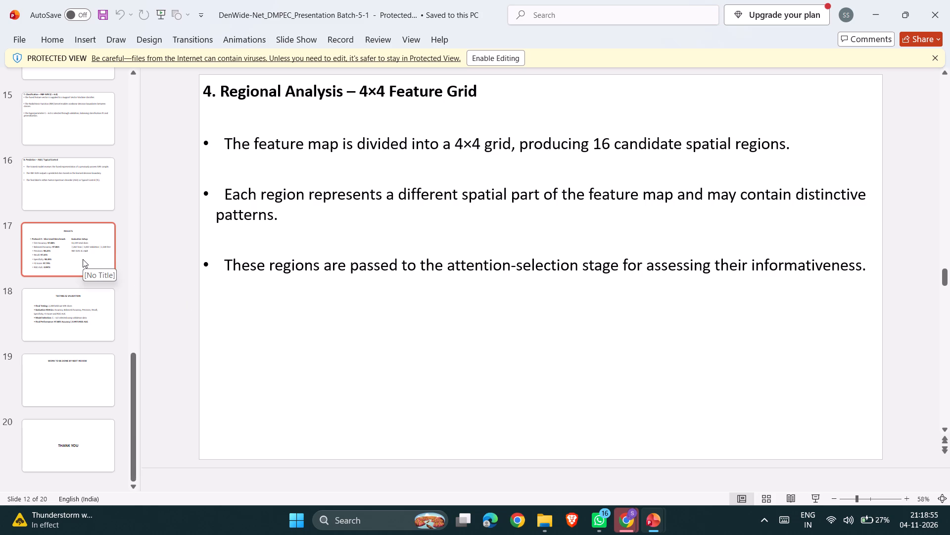
left_click(64, 179)
scroll(64, 179, "up", 1)
left_click(64, 179)
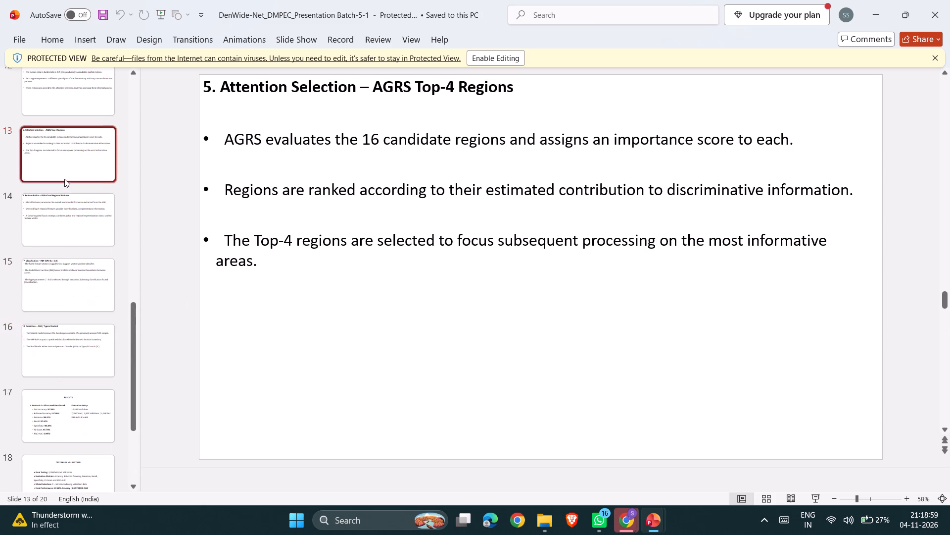
scroll(64, 179, "up", 1)
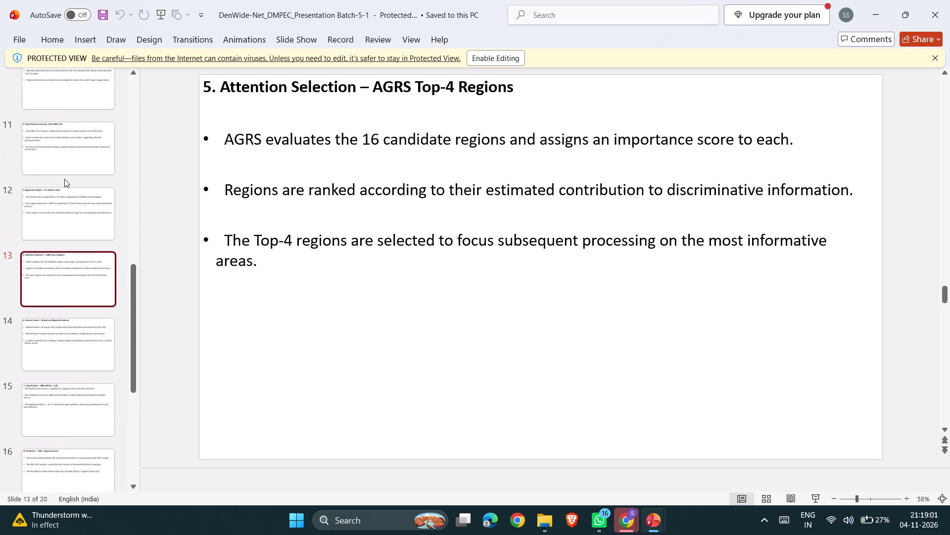
Check the slides from Testing & Validation on slide 18 back to the Methodology overview on slide 8.
scroll(89, 296, "down", 5)
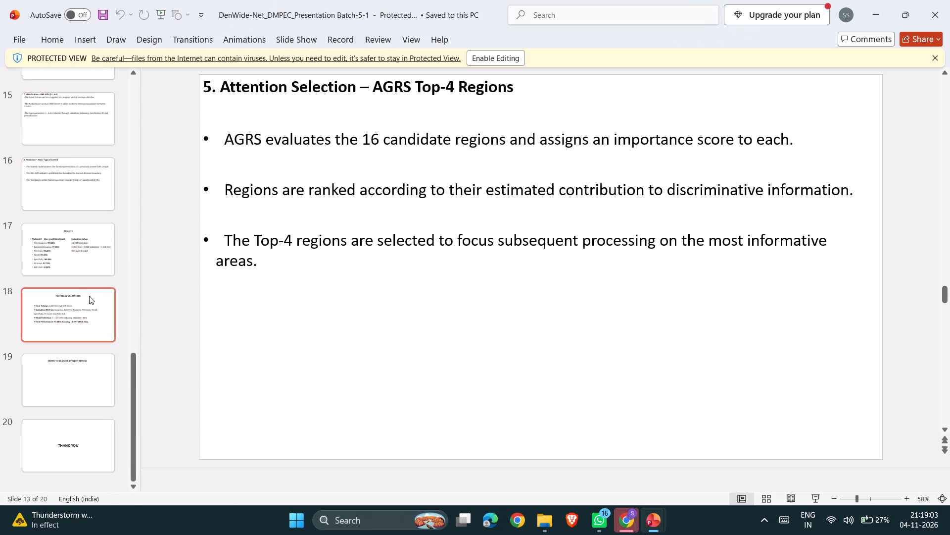
left_click(63, 318)
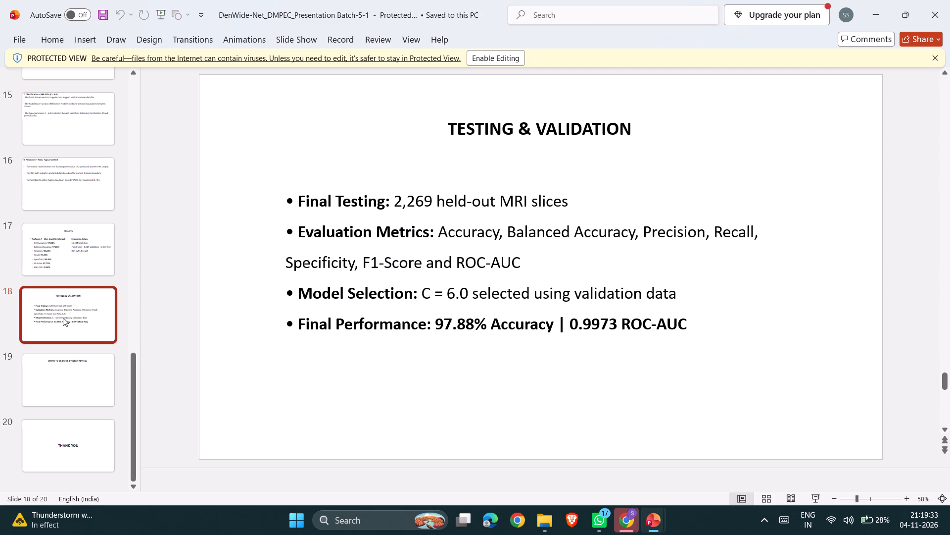
key("Up")
key("Up")
key("Up")
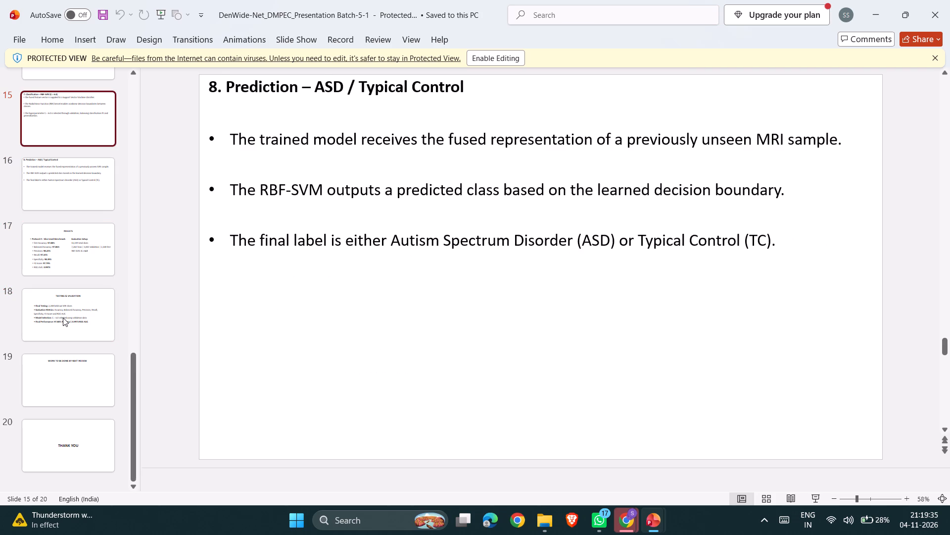
key("Down")
key("Down")
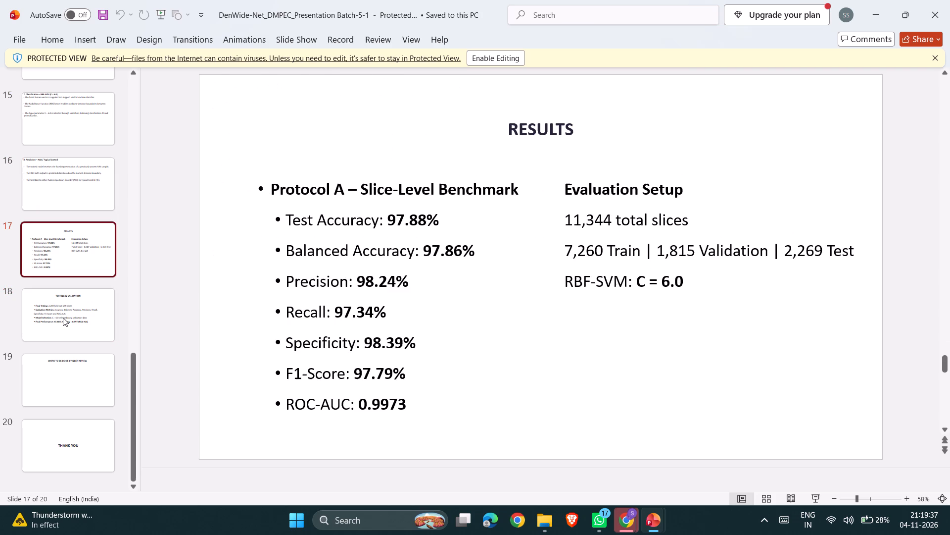
key("Up")
key("Up")
key("Up")
key("Up")
key("Up")
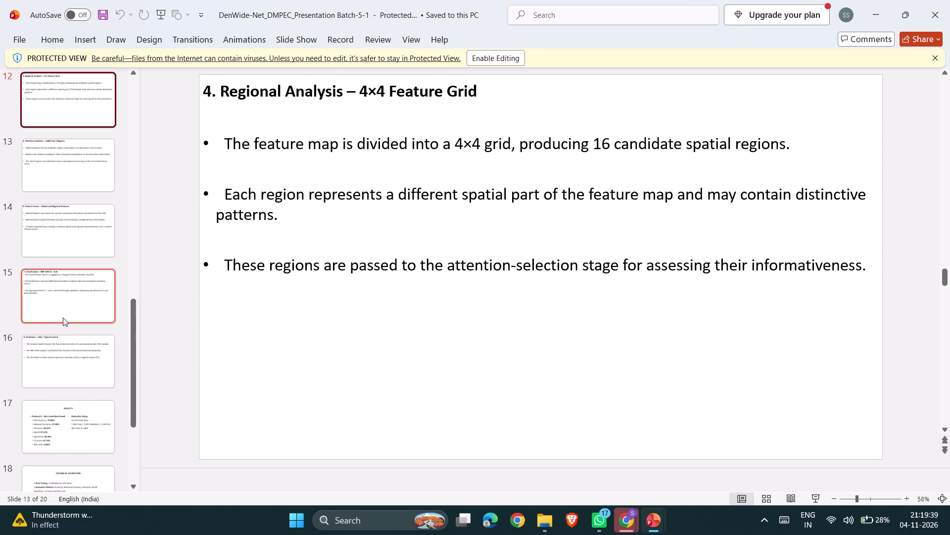
key("Up")
key("Down")
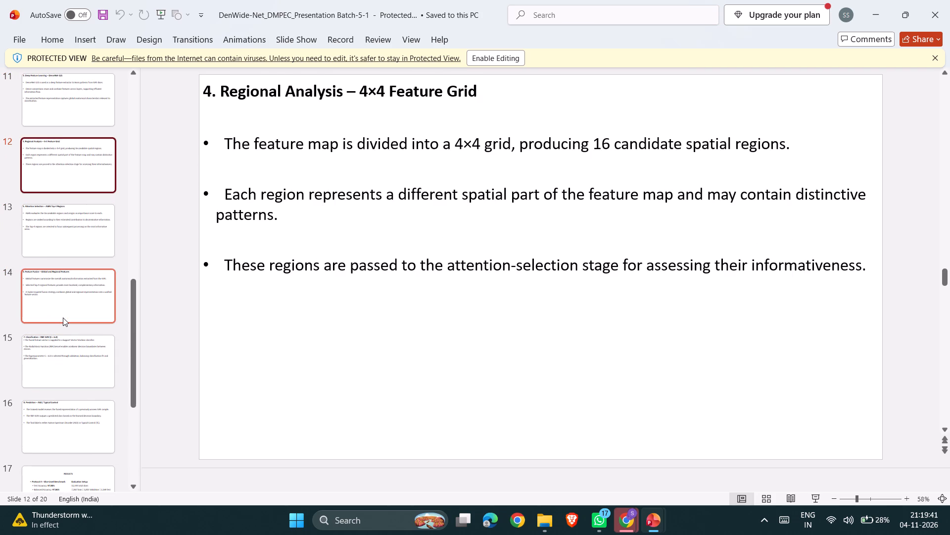
key("Up")
key("Up")
key("Up")
key("Up")
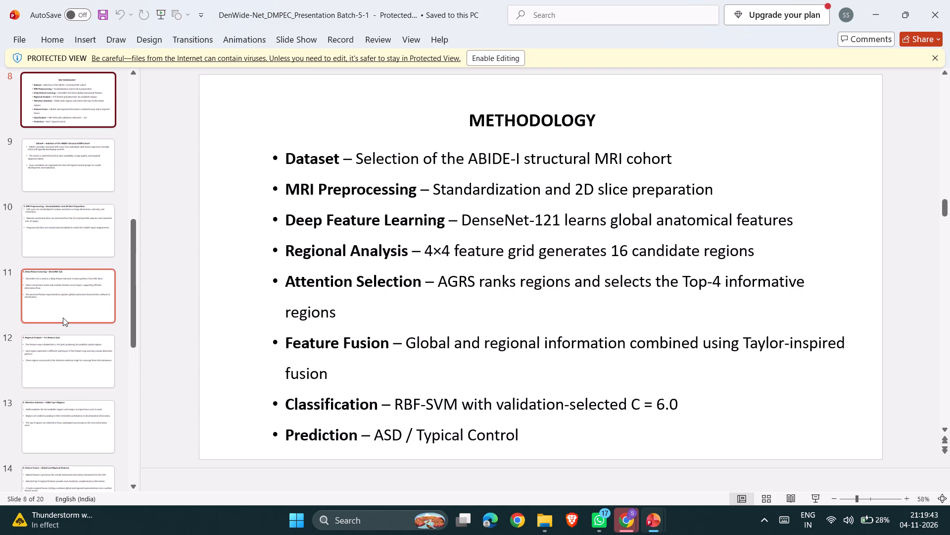
Check the slides from Methodology forward to the closing Thank You slide, and back up to Deep Feature Learning on slide 11.
key("Down")
key("Down")
key("Down")
key("Down")
key("Down")
key("Down")
key("Down")
key("Down")
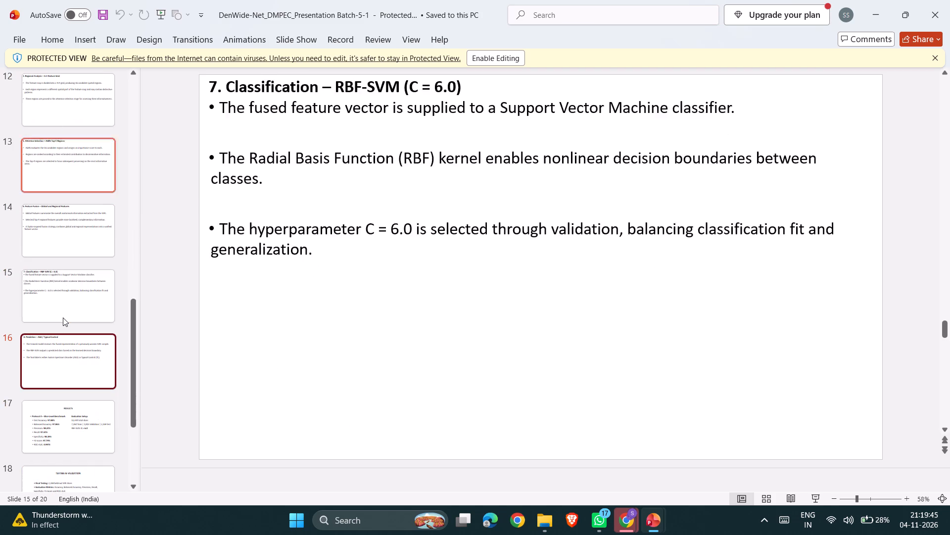
key("Down")
key("Down")
key("Down")
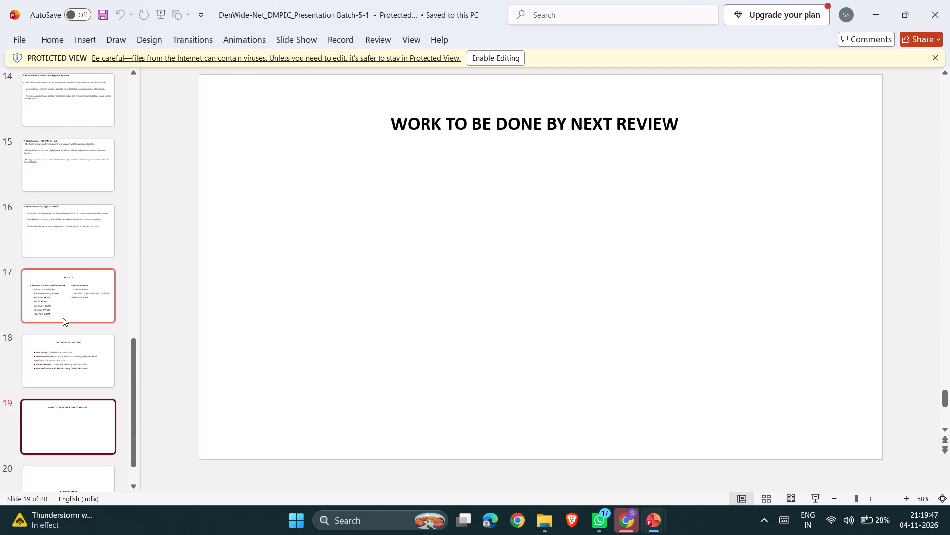
key("Down")
key("Up")
key("Up")
key("Up")
key("Up")
key("Up")
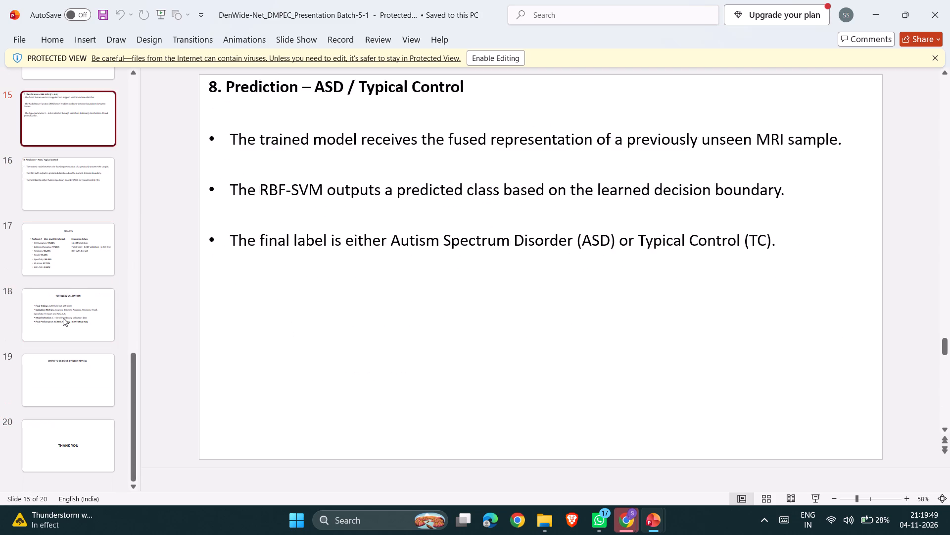
key("Up")
key("Up")
key("Up")
key("Up")
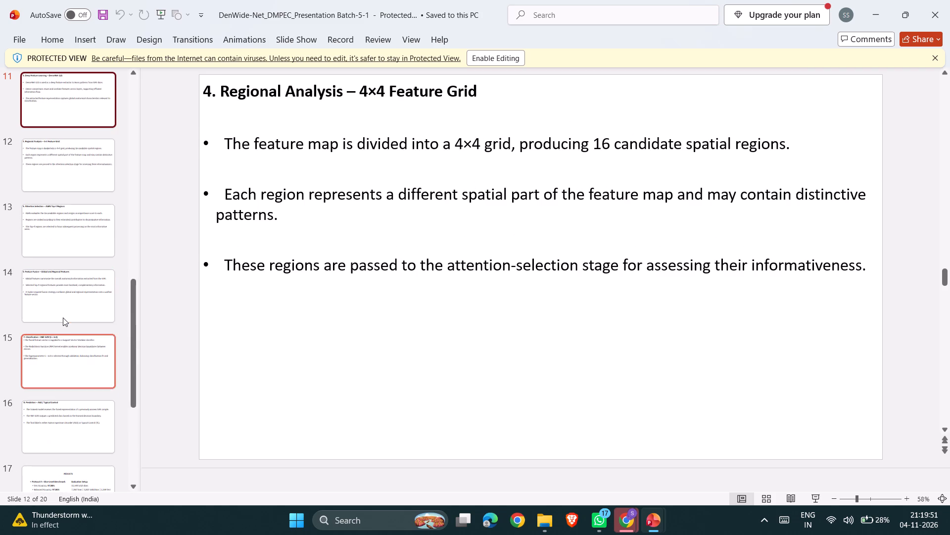
Check the slides from Deep Feature Learning back to the Methodology overview on slide 8, and forward through Prediction to Results on slide 17.
key("Up")
key("Up")
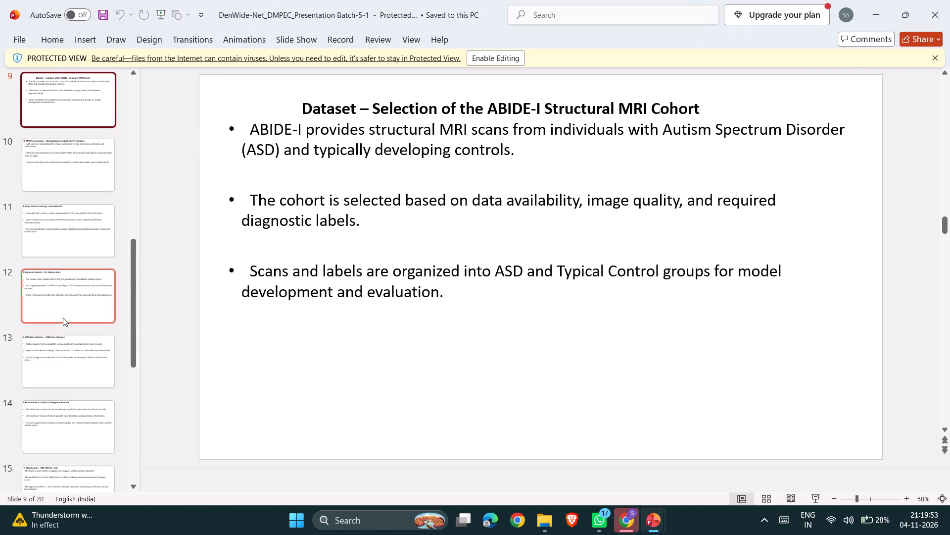
key("Up")
key("Down")
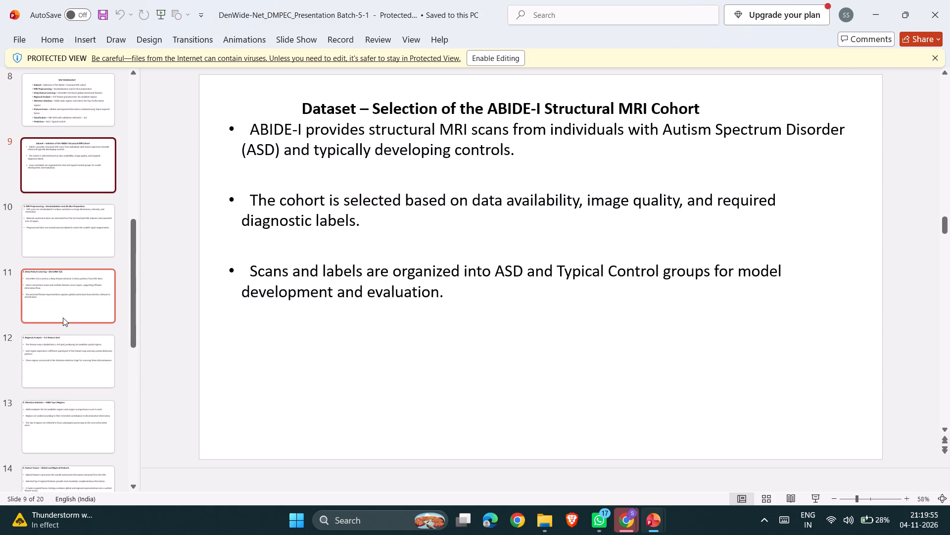
key("Down")
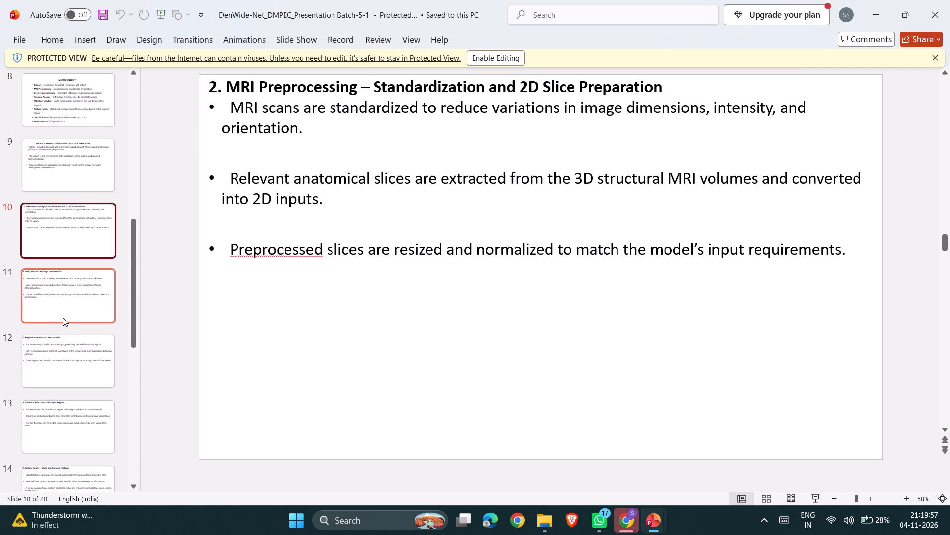
key("Down")
key("Down")
key("Down")
key("Down")
key("Down")
key("Down")
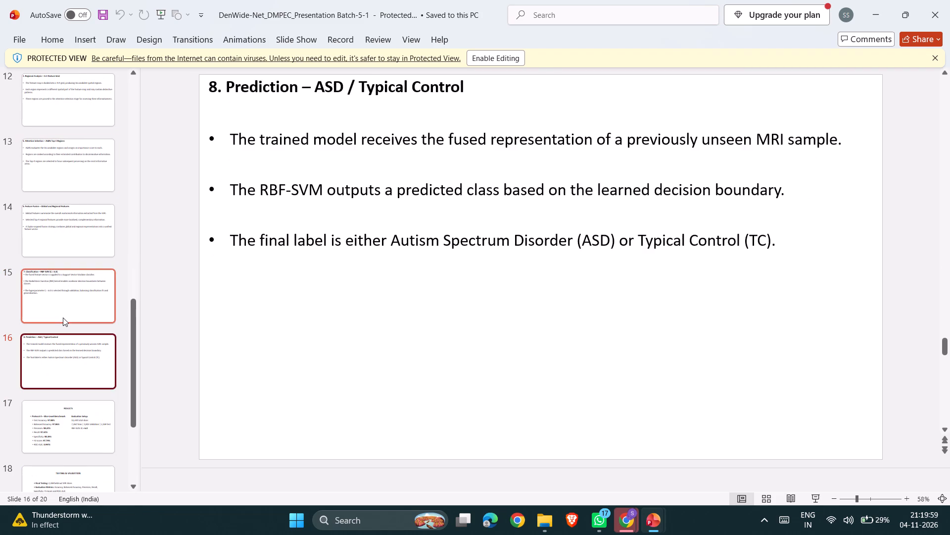
key("Down")
Review the pipeline stage slides from Prediction on slide 16 back to MRI Preprocessing on slide 10.
key("Up")
key("Up")
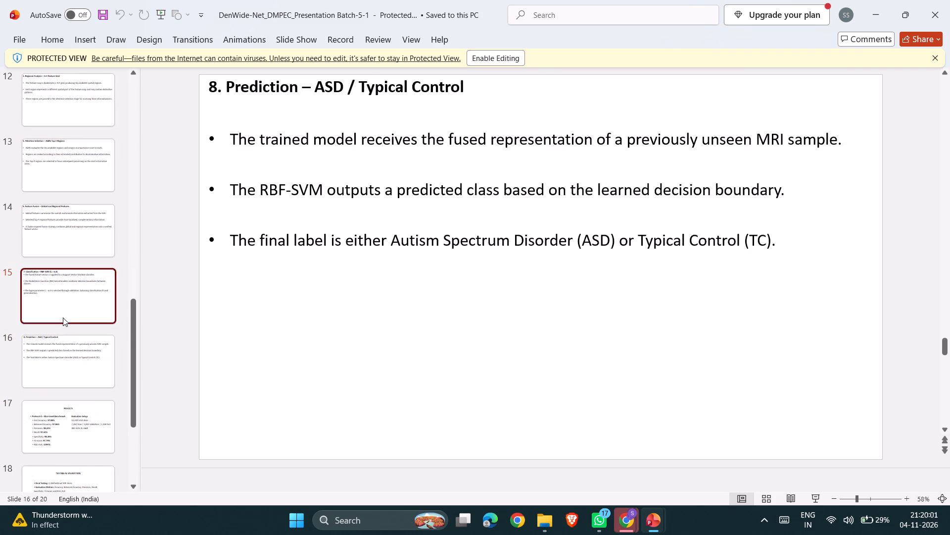
key("Up")
key("Up")
key("Up")
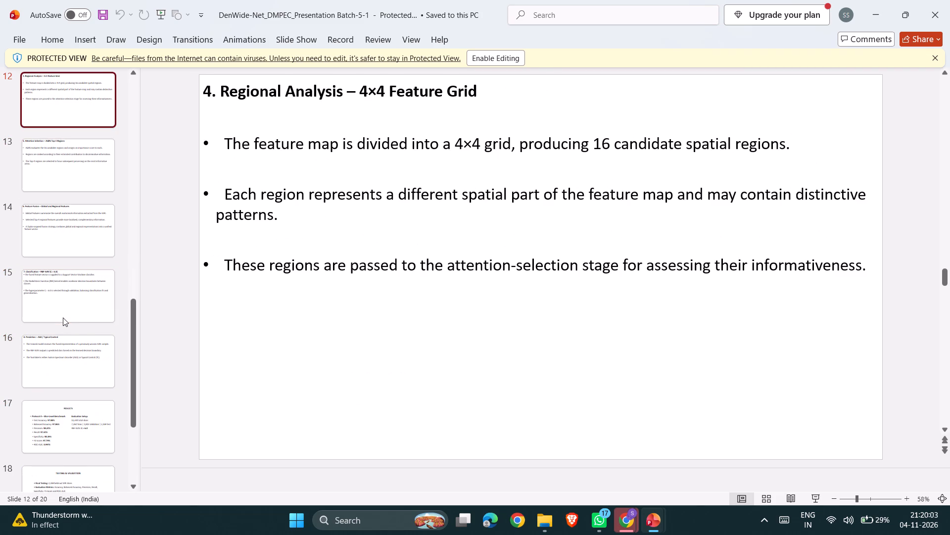
key("Up")
key("Up")
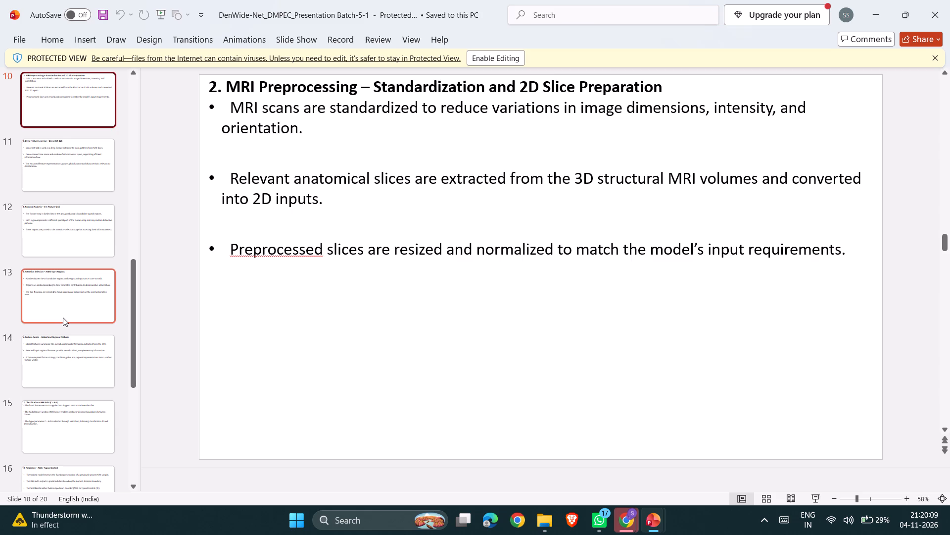
Check the slides from Deep Feature Learning on slide 11 forward through Results and Testing & Validation to the closing Thank You slide.
key("Down")
key("Down")
key("Down")
key("Down")
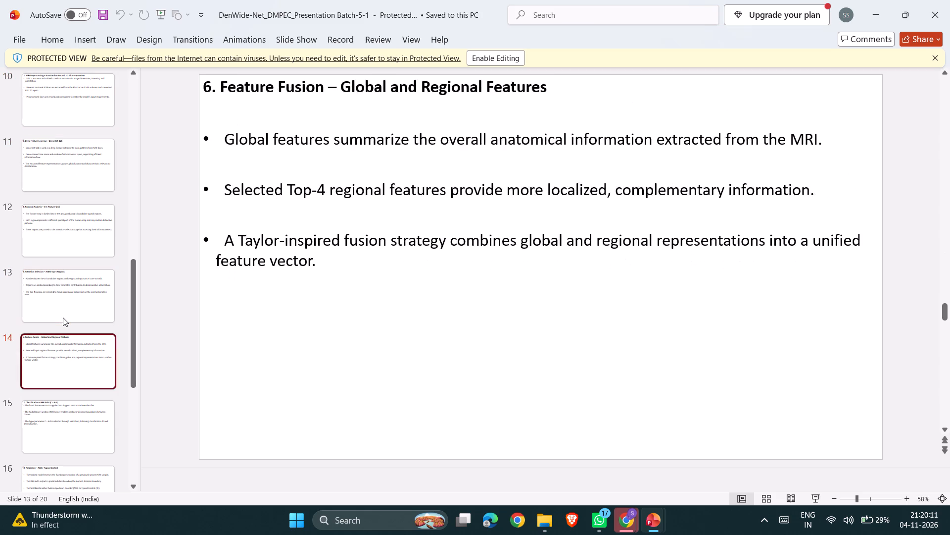
key("Down")
key("Down")
key("Down")
key("Down")
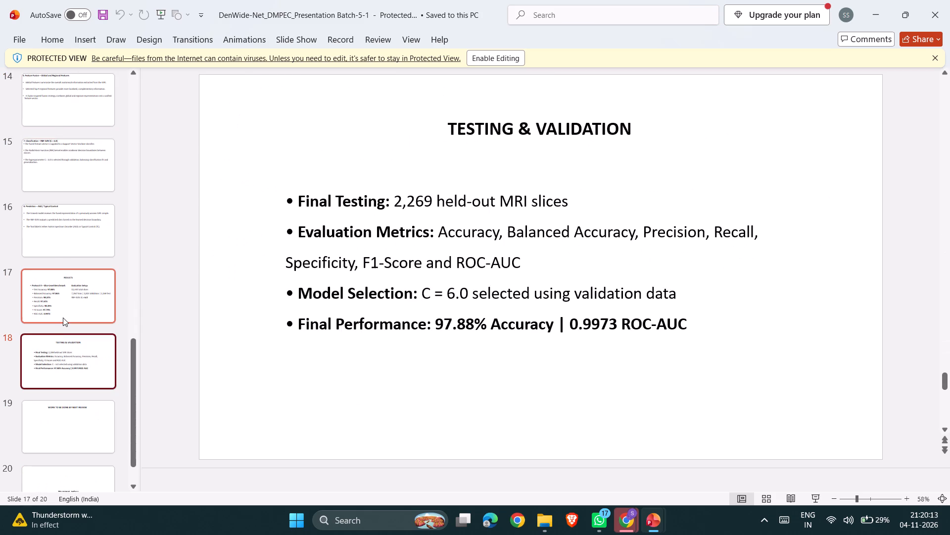
key("Down")
key("Down")
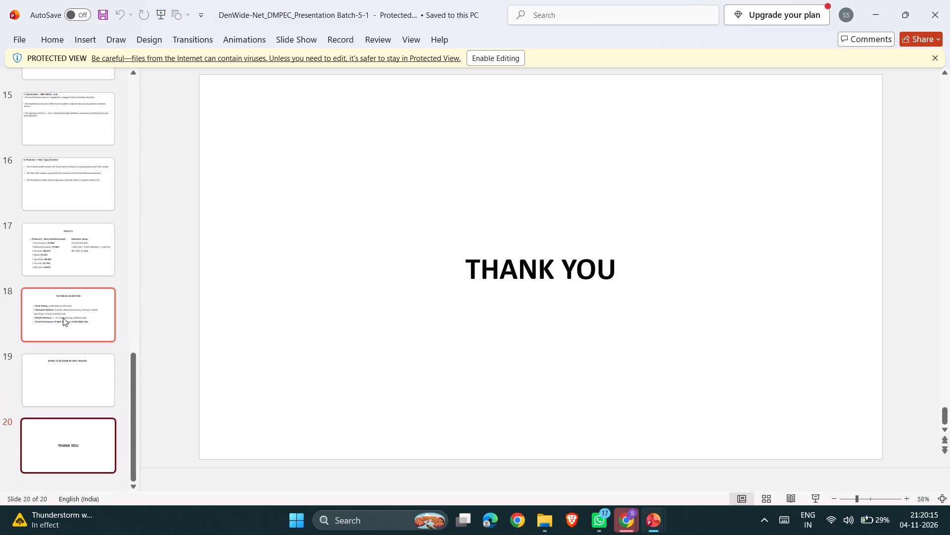